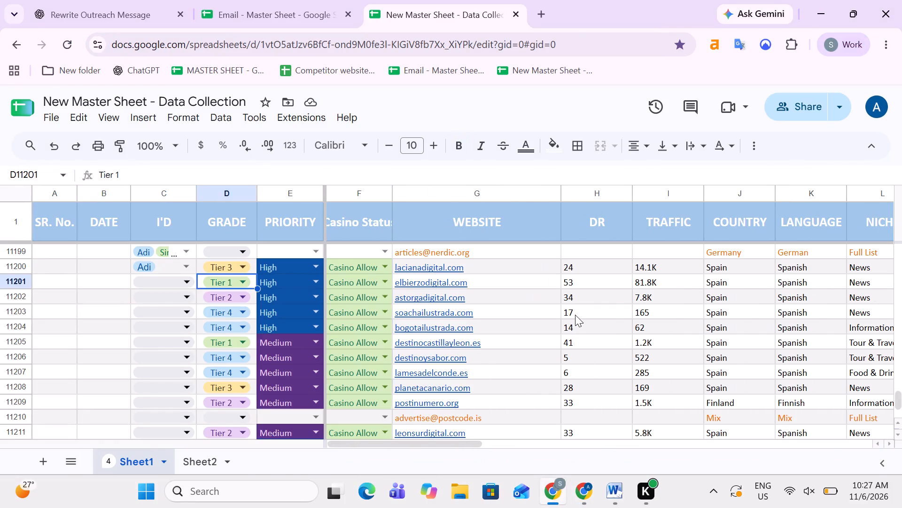
Copy the Adi tag from the I'D cell in row 11200 into the empty I'D cells of rows 11201 to 11214.
{"action": "key", "text": "Down"}
{"action": "key", "text": "Down"}
{"action": "key", "text": "Up"}
{"action": "key", "text": "Up"}
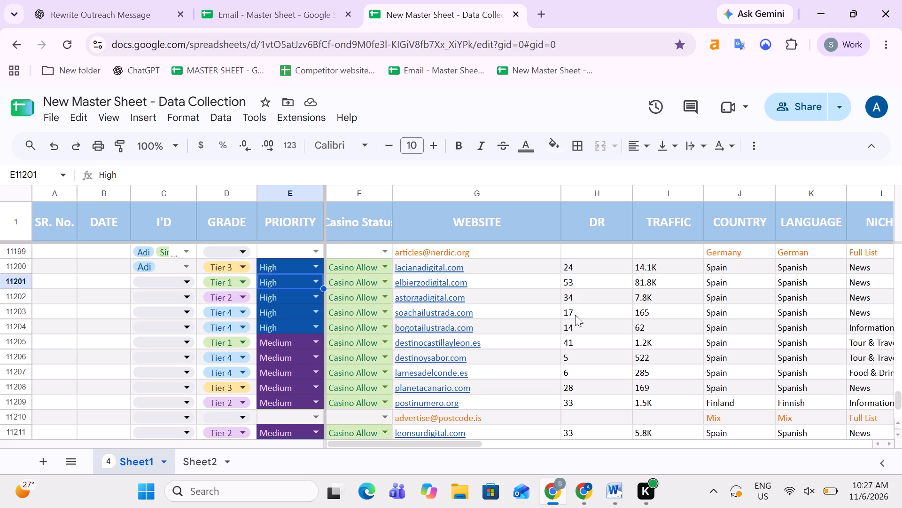
{"action": "key", "text": "Left"}
{"action": "key", "text": "Left"}
{"action": "key", "text": "Left"}
{"action": "key", "text": "Up"}
{"action": "key", "text": "Right"}
{"action": "key", "text": "ctrl+c"}
{"action": "key", "text": "Right"}
{"action": "key", "text": "Right"}
{"action": "key", "text": "Right"}
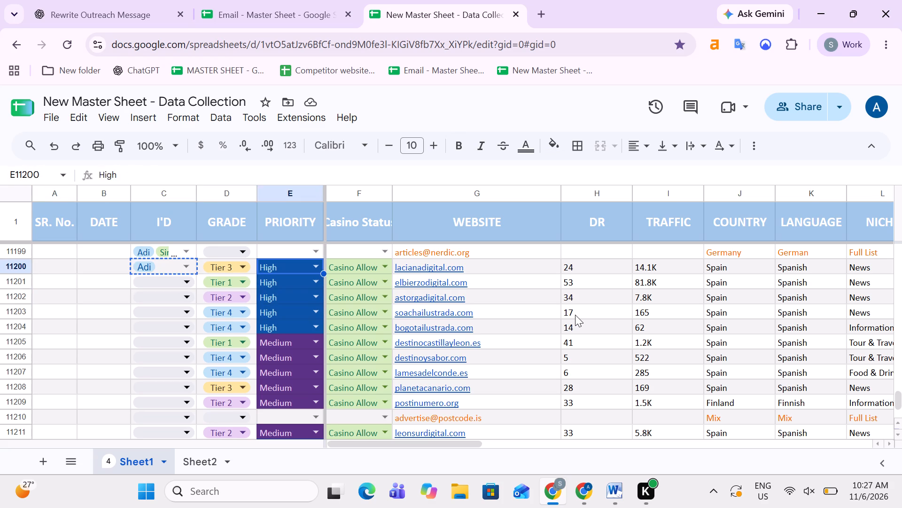
{"action": "key", "text": "Right"}
{"action": "key", "text": "ctrl+Down"}
{"action": "key", "text": "Down"}
{"action": "key", "text": "Down"}
{"action": "key", "text": "Up"}
{"action": "key", "text": "Up"}
{"action": "key", "text": "Up"}
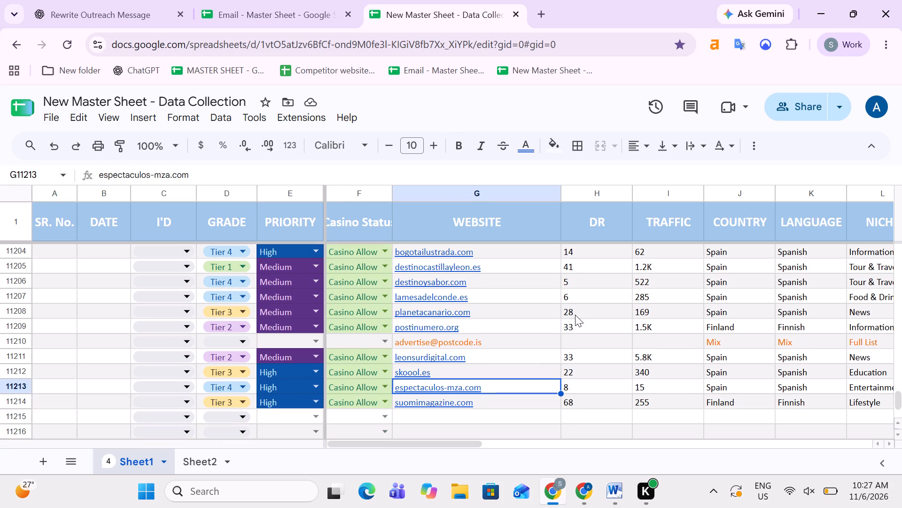
{"action": "key", "text": "Left"}
{"action": "key", "text": "Left"}
{"action": "key", "text": "Left"}
{"action": "key", "text": "Left"}
{"action": "key", "text": "Down"}
{"action": "key", "text": "Right"}
{"action": "key", "text": "Left"}
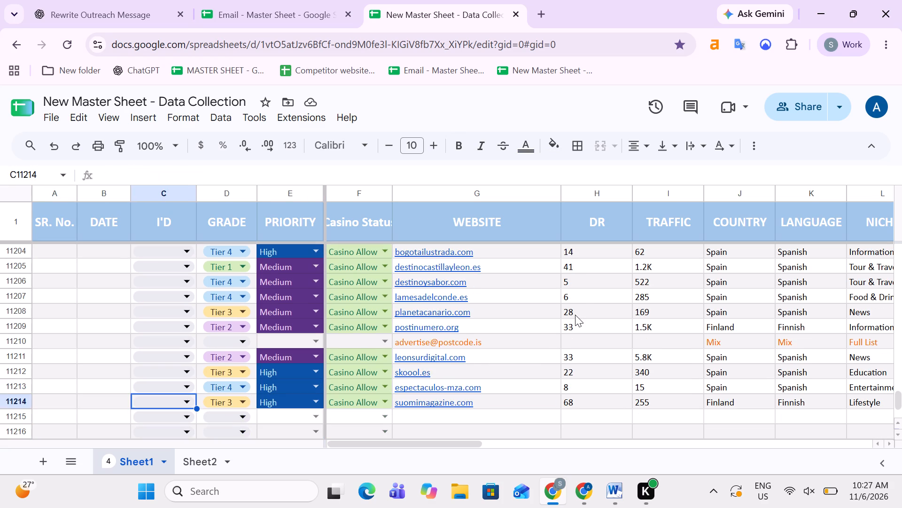
{"action": "key", "text": "ctrl+v"}
{"action": "key", "text": "ctrl+shift+Up"}
{"action": "key", "text": "shift+Down"}
{"action": "key", "text": "ctrl+v"}
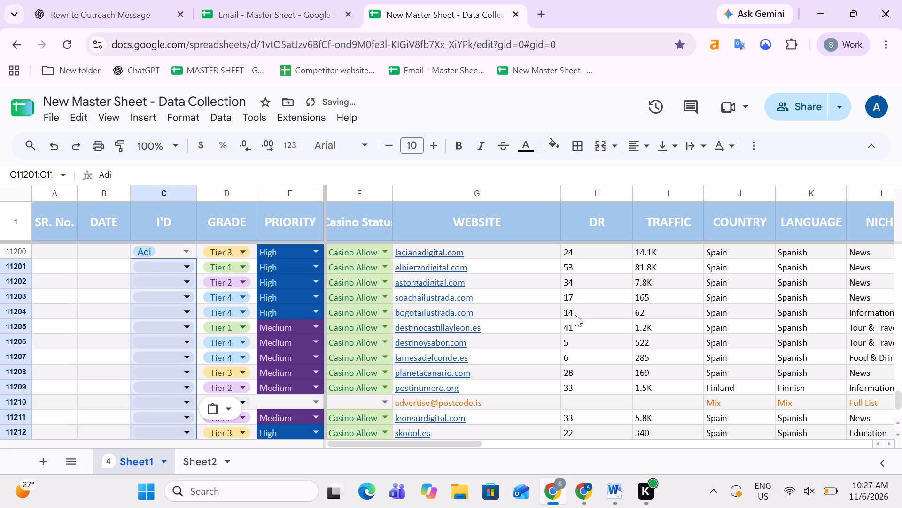
Extend the date series from row 11179 one row down, giving row 11180 the date 5-Nov-2026.
{"action": "key", "text": "Down"}
{"action": "key", "text": "Left"}
{"action": "key", "text": "Up"}
{"action": "key", "text": "ctrl+Up"}
{"action": "key", "text": "Up"}
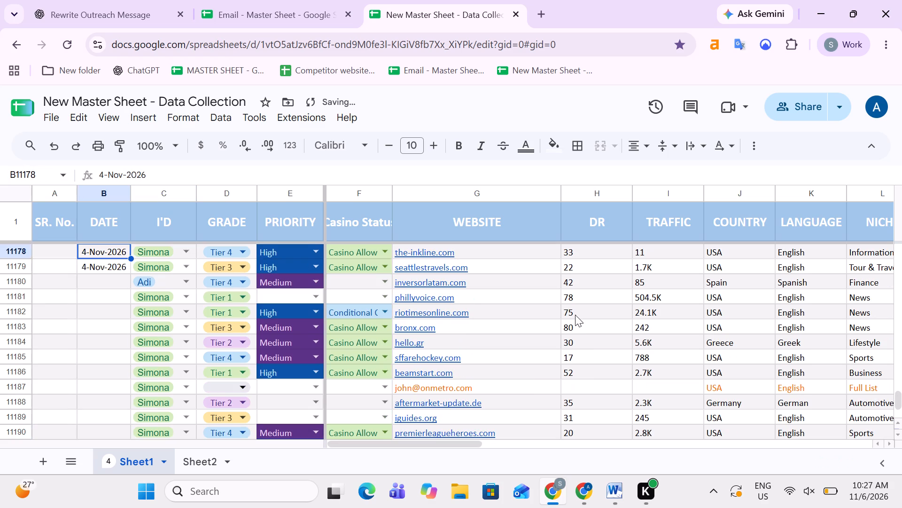
{"action": "key", "text": "Down"}
{"action": "key", "text": "Down"}
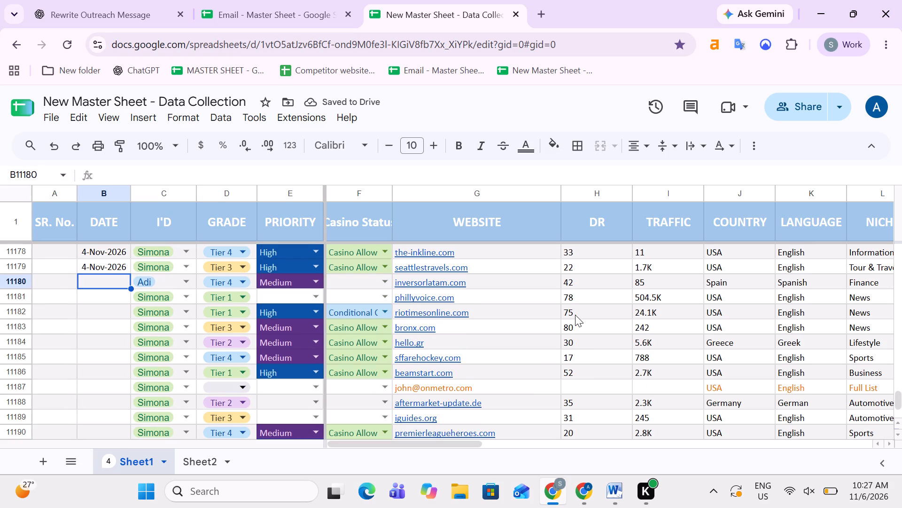
{"action": "key", "text": "Up"}
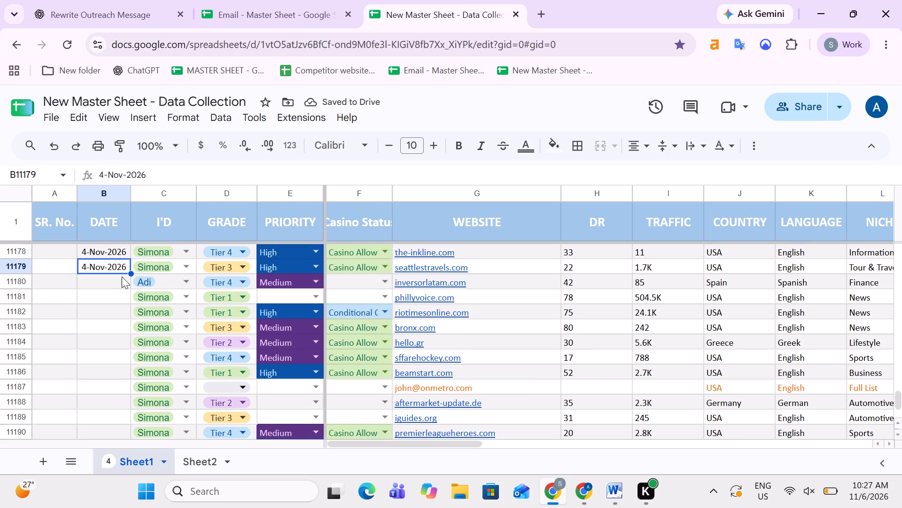
{"action": "left_click_drag", "start_coordinate": [130, 272], "coordinate": [134, 283]}
Copy the 5-Nov-2026 date from row 11180 into the empty DATE cells of rows 11181 to 11214.
{"action": "left_click", "coordinate": [114, 305]}
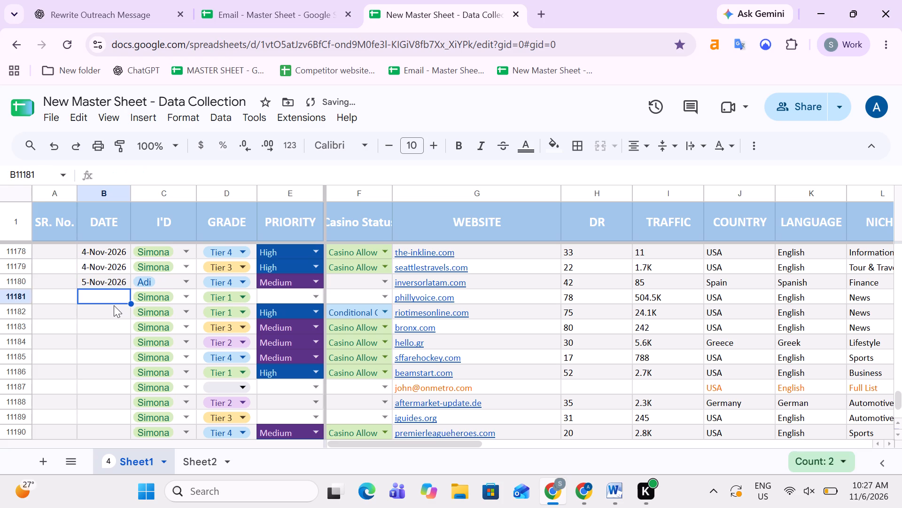
{"action": "key", "text": "Up"}
{"action": "key", "text": "ctrl+c"}
{"action": "left_click", "coordinate": [114, 305], "text": "ctrl"}
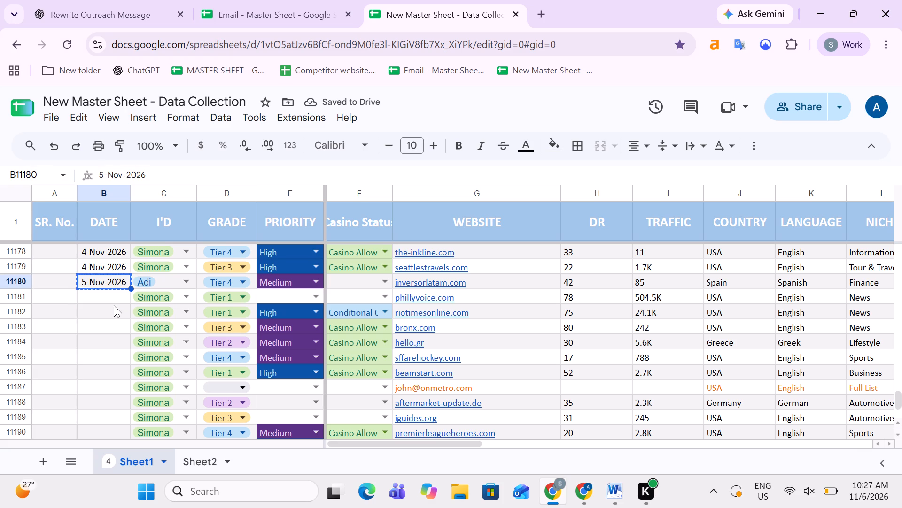
{"action": "key", "text": "Right"}
{"action": "key", "text": "Down"}
{"action": "key", "text": "ctrl+Down"}
{"action": "key", "text": "Down"}
{"action": "key", "text": "Up"}
{"action": "key", "text": "Left"}
{"action": "key", "text": "ctrl+v"}
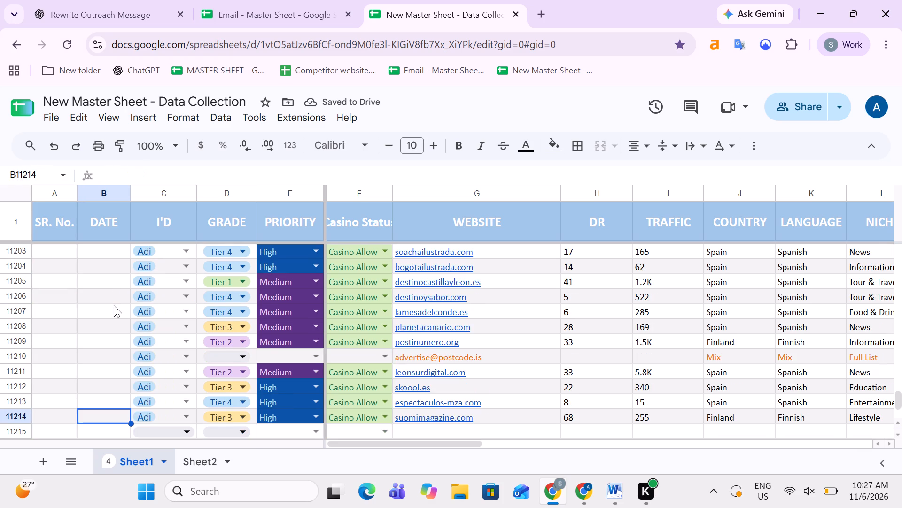
{"action": "key", "text": "ctrl+shift+Up"}
{"action": "key", "text": "shift+Down"}
{"action": "key", "text": "ctrl+v"}
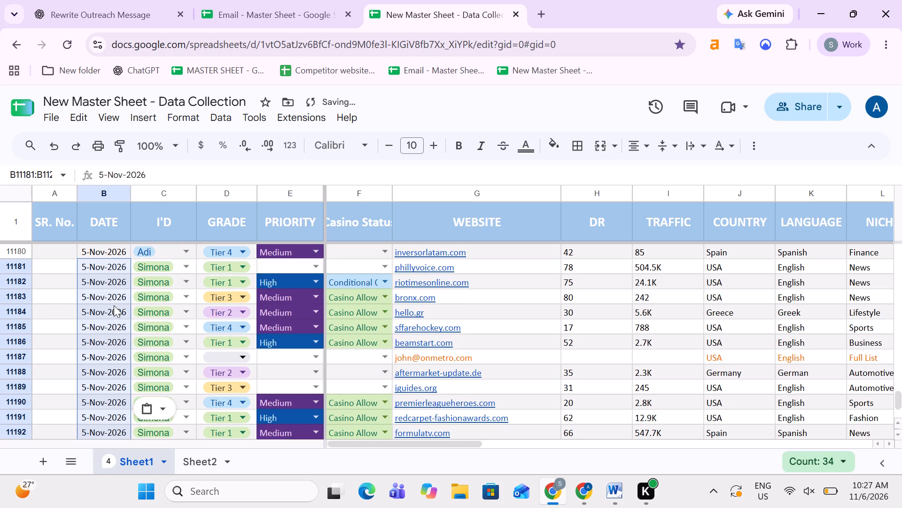
Examine the newest rows across to the WEBSITE TYPE column, ending at the empty WEBSITE cell in row 11215.
{"action": "key", "text": "Down"}
{"action": "key", "text": "Right"}
{"action": "key", "text": "Right"}
{"action": "key", "text": "Right"}
{"action": "key", "text": "Right"}
{"action": "key", "text": "Right"}
{"action": "key", "text": "Right"}
{"action": "key", "text": "Right"}
{"action": "key", "text": "Right"}
{"action": "key", "text": "Right"}
{"action": "key", "text": "Right"}
{"action": "key", "text": "Right"}
{"action": "key", "text": "Right"}
{"action": "key", "text": "Right"}
{"action": "key", "text": "Right"}
{"action": "key", "text": "Right"}
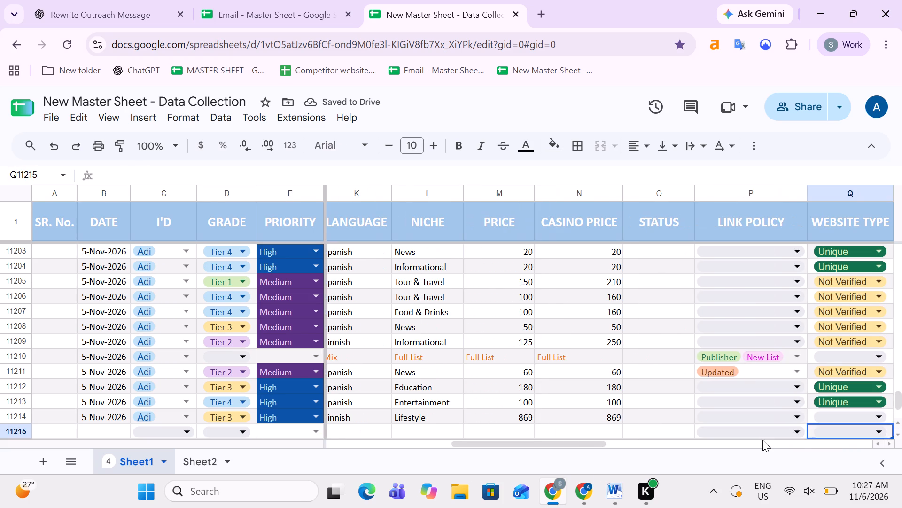
{"action": "key", "text": "Left"}
{"action": "key", "text": "Left"}
{"action": "key", "text": "Left"}
{"action": "key", "text": "Left"}
{"action": "key", "text": "Left"}
{"action": "key", "text": "Left"}
{"action": "key", "text": "Left"}
{"action": "key", "text": "Left"}
{"action": "key", "text": "Left"}
{"action": "key", "text": "Left"}
{"action": "key", "text": "Left"}
{"action": "key", "text": "Left"}
{"action": "key", "text": "Left"}
{"action": "key", "text": "Left"}
{"action": "key", "text": "Left"}
{"action": "key", "text": "Left"}
{"action": "key", "text": "Left"}
{"action": "key", "text": "Left"}
{"action": "key", "text": "Right"}
{"action": "key", "text": "Right"}
{"action": "key", "text": "Right"}
{"action": "key", "text": "Right"}
{"action": "key", "text": "Right"}
{"action": "key", "text": "Right"}
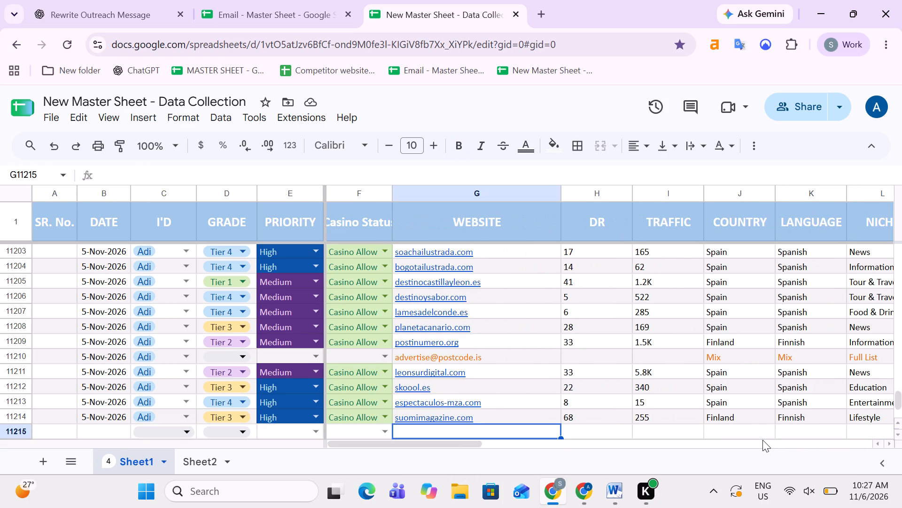
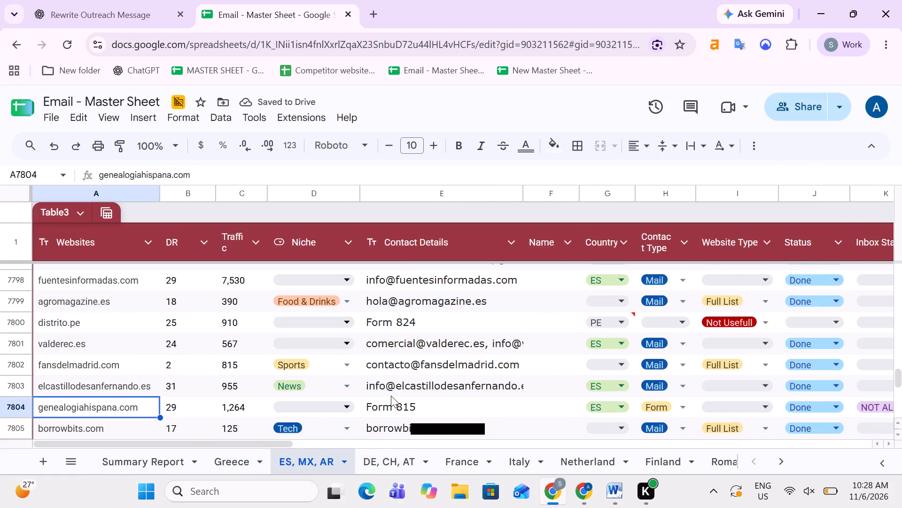
Examine the entries around row 7803 of the ES, MX, AR sheet, from Contact Details across to the Post date column.
{"action": "left_click", "coordinate": [392, 396]}
{"action": "key", "text": "Right"}
{"action": "key", "text": "Right"}
{"action": "key", "text": "Right"}
{"action": "key", "text": "Right"}
{"action": "key", "text": "Right"}
{"action": "key", "text": "Right"}
{"action": "key", "text": "Right"}
{"action": "key", "text": "Right"}
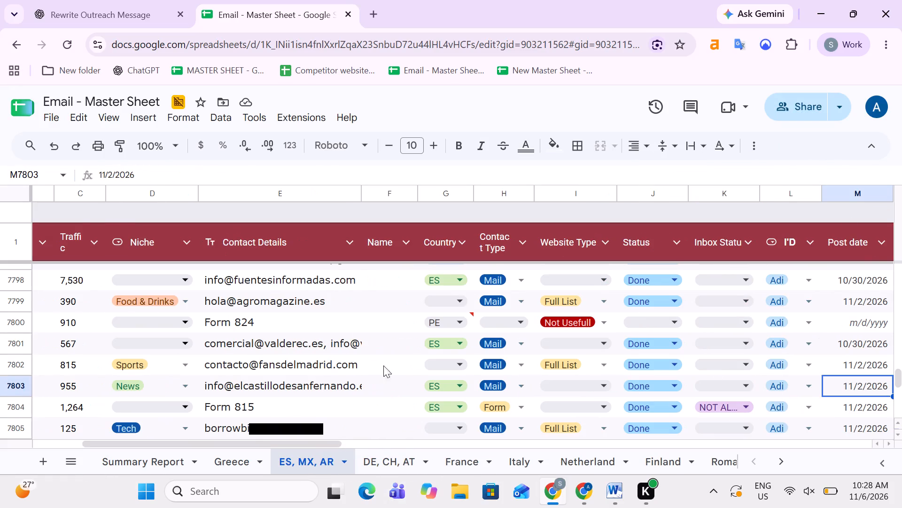
{"action": "left_click", "coordinate": [680, 246]}
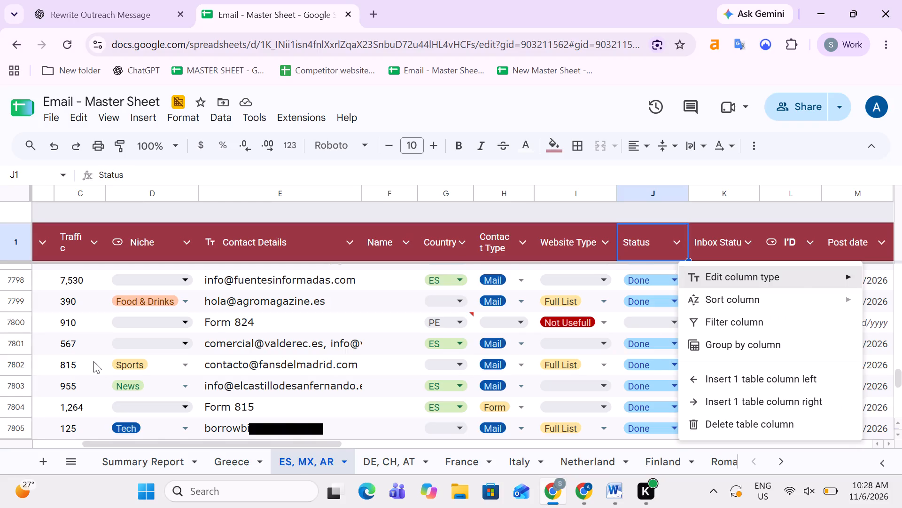
Go to the end of the website list and trace the Status column back up to the first row without a status.
{"action": "left_click", "coordinate": [93, 361]}
{"action": "key", "text": "Left"}
{"action": "key", "text": "Left"}
{"action": "key", "text": "Left"}
{"action": "key", "text": "Left"}
{"action": "key", "text": "Left"}
{"action": "key", "text": "Left"}
{"action": "key", "text": "Left"}
{"action": "key", "text": "Left"}
{"action": "key", "text": "Left"}
{"action": "key", "text": "Left"}
{"action": "key", "text": "Left"}
{"action": "key", "text": "Left"}
{"action": "key", "text": "Left"}
{"action": "key", "text": "Left"}
{"action": "key", "text": "ctrl+Down"}
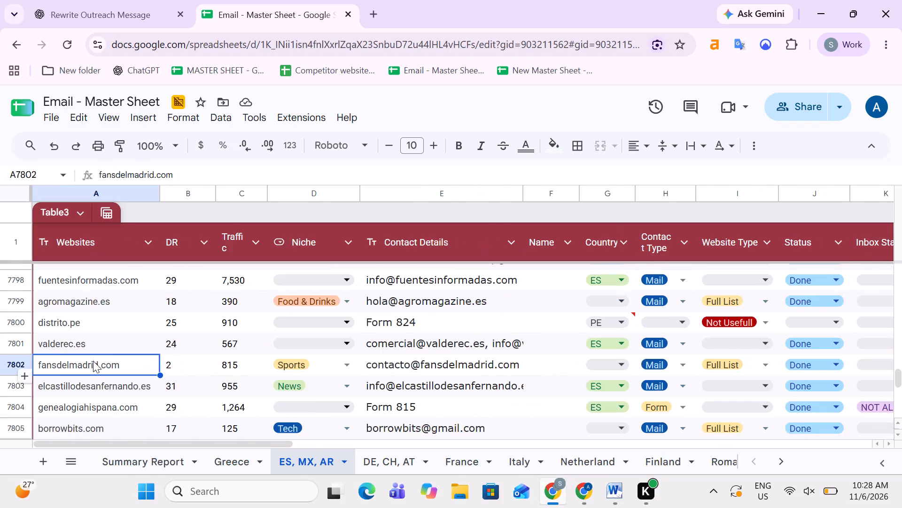
{"action": "key", "text": "Down"}
{"action": "key", "text": "Down"}
{"action": "key", "text": "Up"}
{"action": "key", "text": "Up"}
{"action": "key", "text": "Up"}
{"action": "key", "text": "Right"}
{"action": "key", "text": "Right"}
{"action": "key", "text": "Right"}
{"action": "key", "text": "Right"}
{"action": "key", "text": "Right"}
{"action": "key", "text": "Right"}
{"action": "key", "text": "Right"}
{"action": "key", "text": "Right"}
{"action": "key", "text": "Right"}
{"action": "key", "text": "Right"}
{"action": "key", "text": "Right"}
{"action": "key", "text": "Right"}
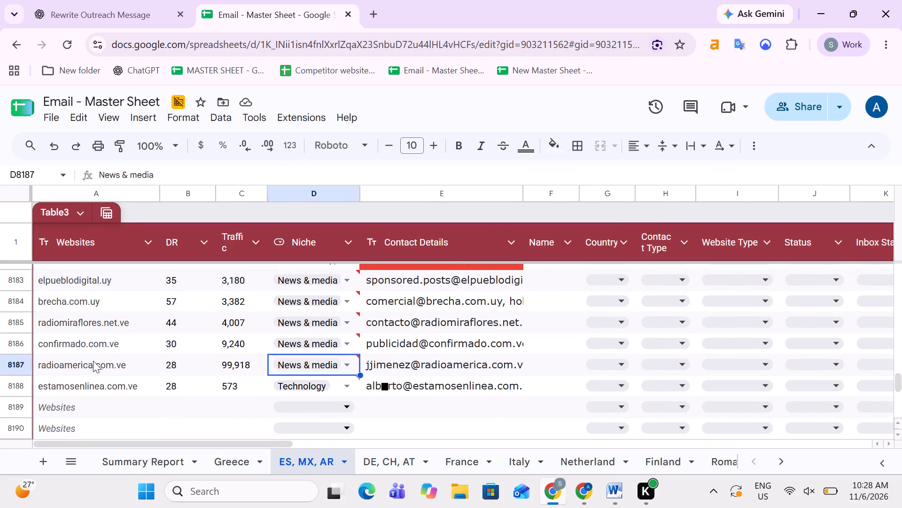
{"action": "key", "text": "Left"}
{"action": "key", "text": "Left"}
{"action": "key", "text": "Left"}
{"action": "key", "text": "ctrl+Up"}
{"action": "key", "text": "Up"}
{"action": "key", "text": "Down"}
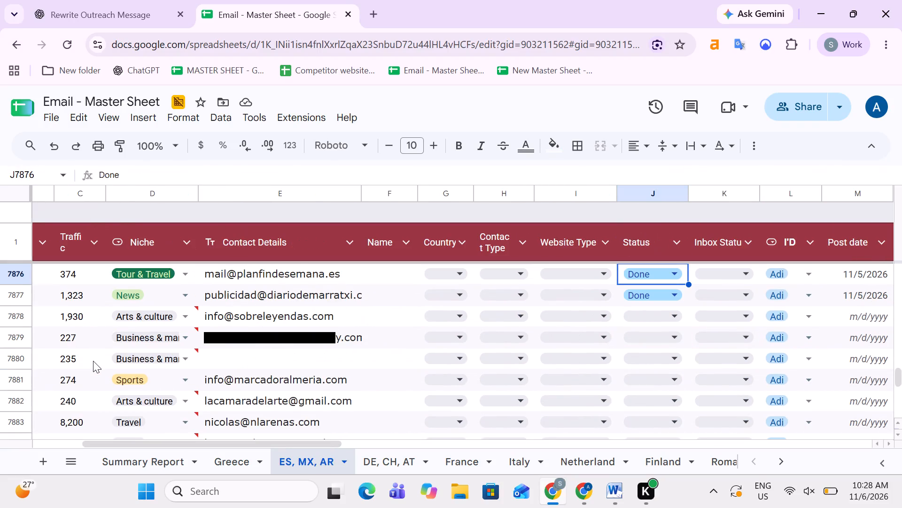
{"action": "key", "text": "Down"}
Examine row 7878, the sobreleyendas.com entry, across its columns from Websites to Post date.
{"action": "key", "text": "Right"}
{"action": "key", "text": "Right"}
{"action": "key", "text": "Right"}
{"action": "key", "text": "Right"}
{"action": "key", "text": "Right"}
{"action": "key", "text": "Right"}
{"action": "key", "text": "Right"}
{"action": "key", "text": "Left"}
{"action": "key", "text": "Left"}
{"action": "key", "text": "Left"}
{"action": "key", "text": "Left"}
{"action": "key", "text": "Left"}
{"action": "key", "text": "Left"}
{"action": "key", "text": "Left"}
{"action": "key", "text": "Left"}
{"action": "key", "text": "Left"}
{"action": "key", "text": "Left"}
{"action": "key", "text": "Left"}
{"action": "key", "text": "Left"}
{"action": "key", "text": "Left"}
{"action": "key", "text": "Left"}
{"action": "key", "text": "Left"}
{"action": "key", "text": "Left"}
{"action": "key", "text": "Left"}
{"action": "key", "text": "Left"}
{"action": "key", "text": "Left"}
{"action": "key", "text": "Left"}
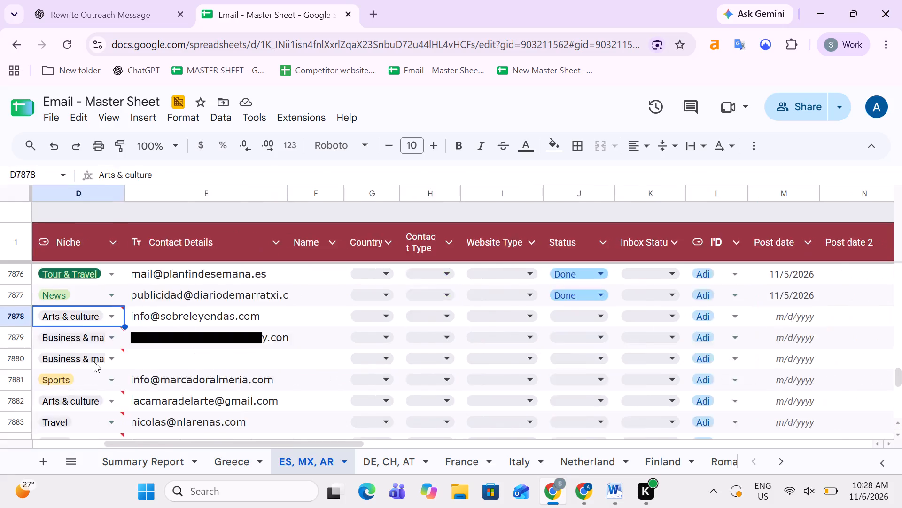
{"action": "key", "text": "ctrl+shift+Down"}
{"action": "key", "text": "Up"}
{"action": "key", "text": "Down"}
{"action": "key", "text": "Right"}
{"action": "key", "text": "Right"}
{"action": "key", "text": "Right"}
{"action": "key", "text": "Right"}
{"action": "key", "text": "Right"}
{"action": "key", "text": "Right"}
{"action": "key", "text": "Right"}
{"action": "key", "text": "Right"}
{"action": "key", "text": "Right"}
{"action": "key", "text": "Right"}
{"action": "key", "text": "Right"}
{"action": "key", "text": "Right"}
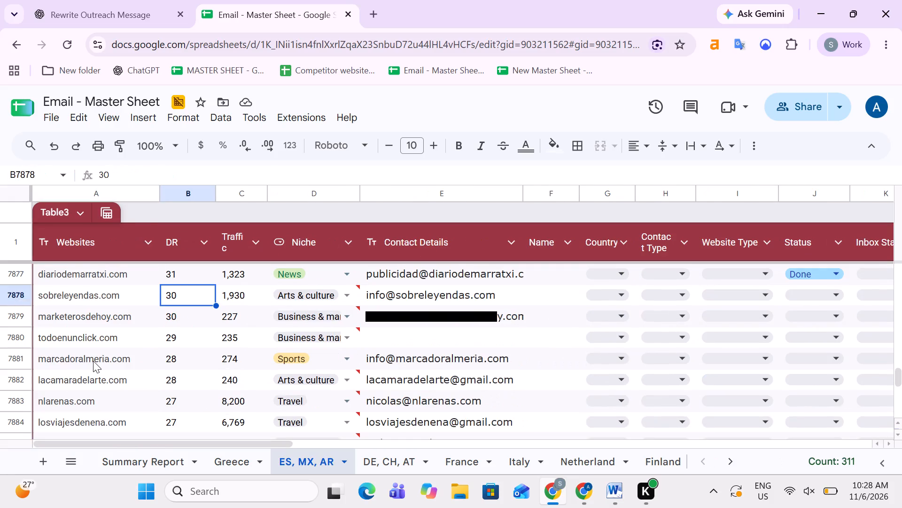
{"action": "key", "text": "Left"}
{"action": "key", "text": "Left"}
{"action": "key", "text": "Left"}
{"action": "key", "text": "Left"}
{"action": "key", "text": "Left"}
{"action": "key", "text": "Left"}
{"action": "key", "text": "Left"}
{"action": "key", "text": "Left"}
{"action": "key", "text": "Left"}
{"action": "key", "text": "Left"}
{"action": "key", "text": "Left"}
{"action": "key", "text": "Left"}
{"action": "key", "text": "Left"}
{"action": "key", "text": "Left"}
{"action": "key", "text": "Left"}
{"action": "key", "text": "Left"}
{"action": "key", "text": "Left"}
{"action": "key", "text": "Left"}
{"action": "key", "text": "Left"}
{"action": "key", "text": "Left"}
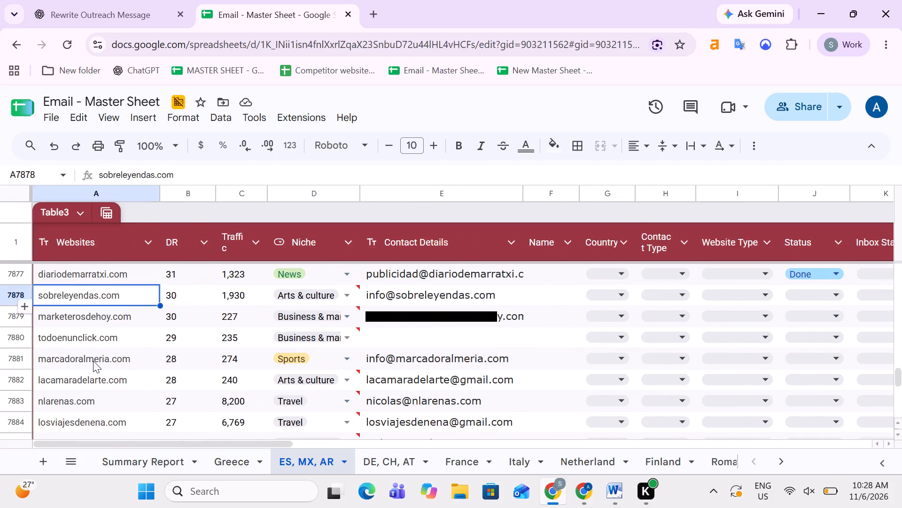
Change the Niche of sobreleyendas.com in row 7878 to Cultural.
{"action": "key", "text": "Right"}
{"action": "key", "text": "Right"}
{"action": "key", "text": "Right"}
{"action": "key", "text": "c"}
{"action": "key", "text": "Up"}
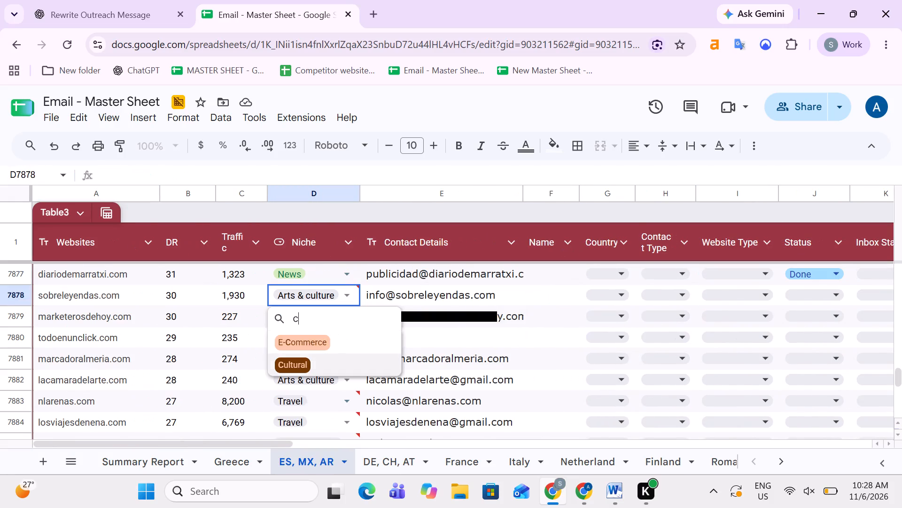
{"action": "key", "text": "Return"}
Copy the contact e-mail address of sobreleyendas.com from the Contact Details cell in row 7878.
{"action": "key", "text": "Up"}
{"action": "key", "text": "Right"}
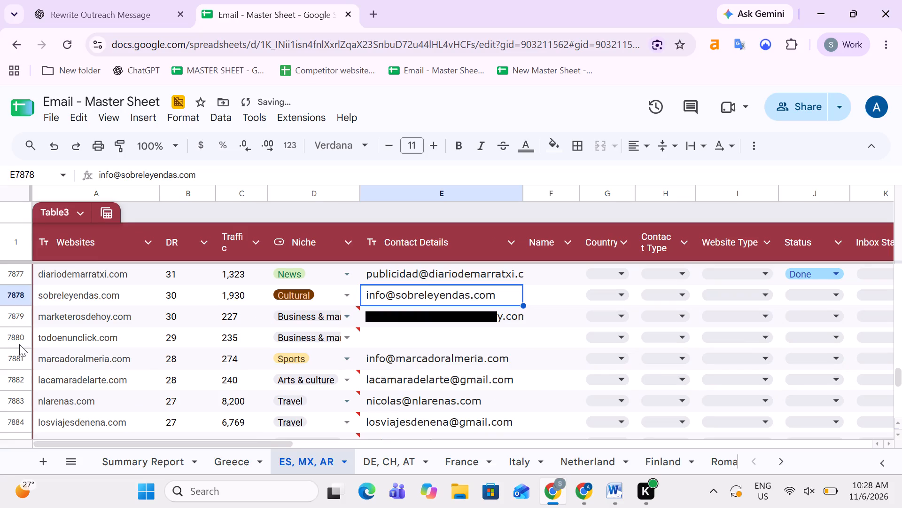
{"action": "triple_click", "coordinate": [130, 178]}
{"action": "key", "text": "ctrl+c"}
{"action": "key", "text": "ctrl+c"}
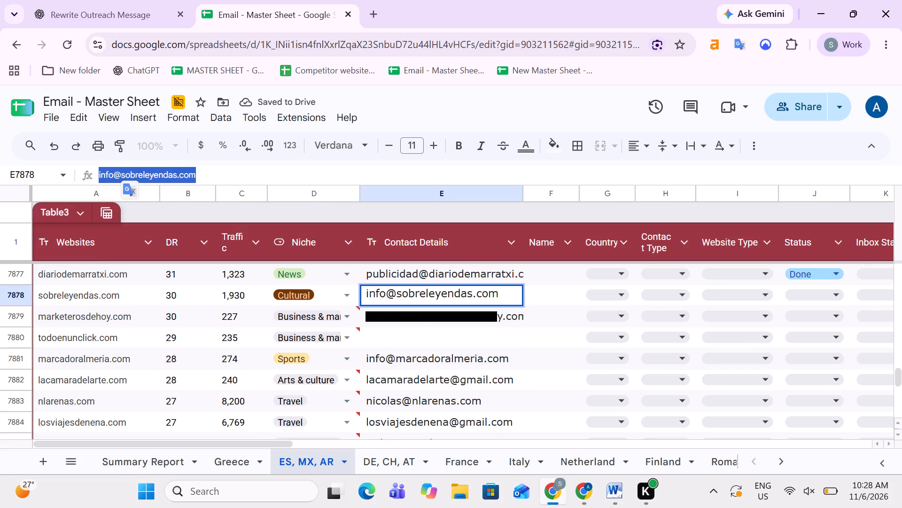
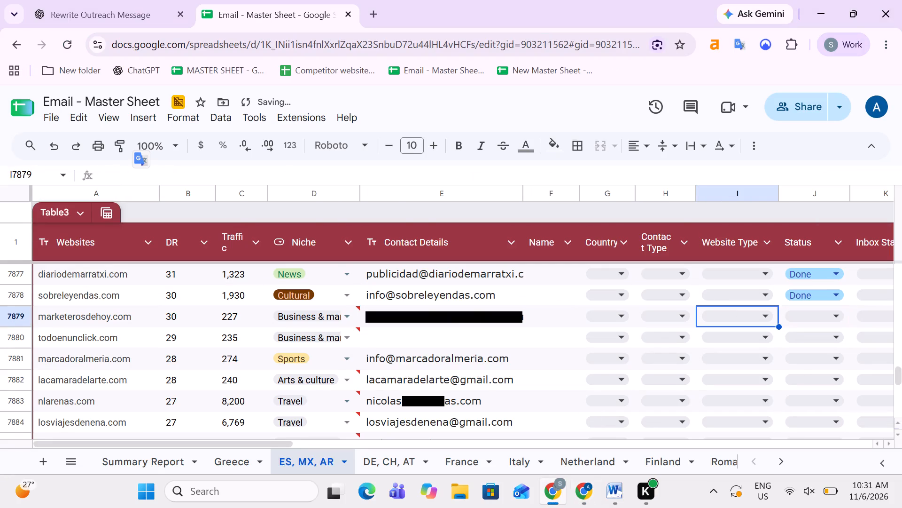
Change the Niche of marketerosdehoy.com in row 7879 to Business.
{"action": "key", "text": "Right"}
{"action": "key", "text": "Right"}
{"action": "key", "text": "Right"}
{"action": "key", "text": "Right"}
{"action": "key", "text": "Left"}
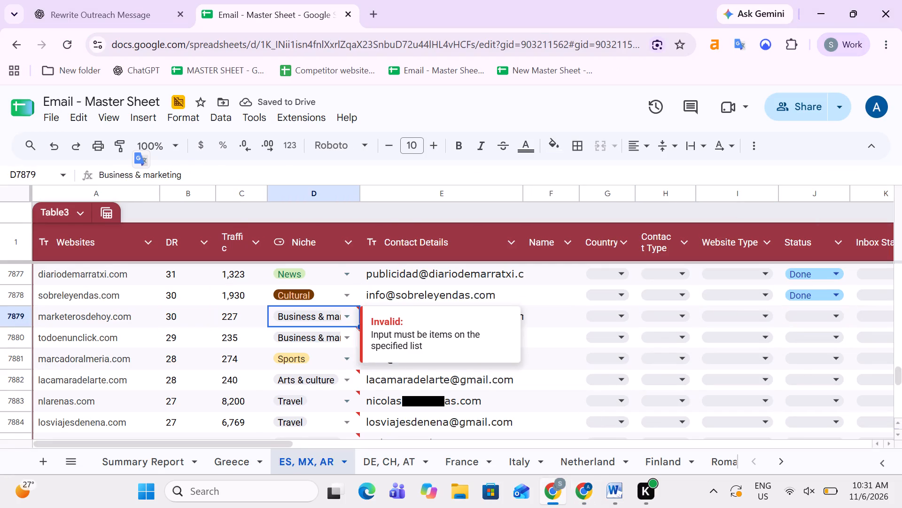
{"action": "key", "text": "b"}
{"action": "key", "text": "Down"}
{"action": "key", "text": "Return"}
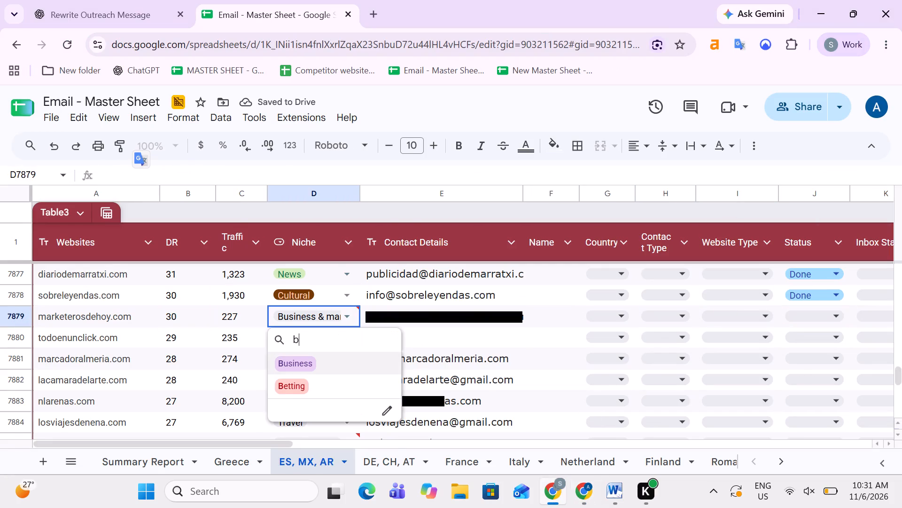
Select the contact e-mail address text of marketerosdehoy.com in the Contact Details cell of row 7879.
{"action": "key", "text": "Up"}
{"action": "key", "text": "Right"}
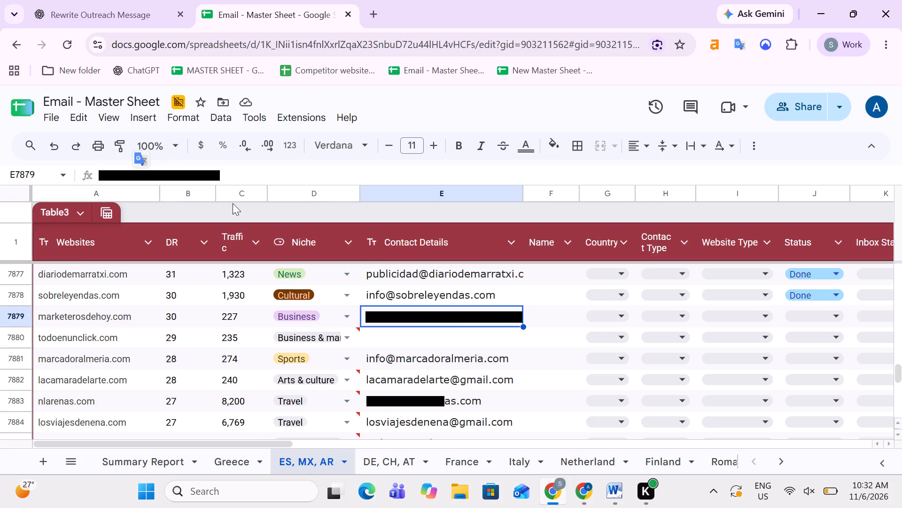
{"action": "triple_click", "coordinate": [203, 170]}
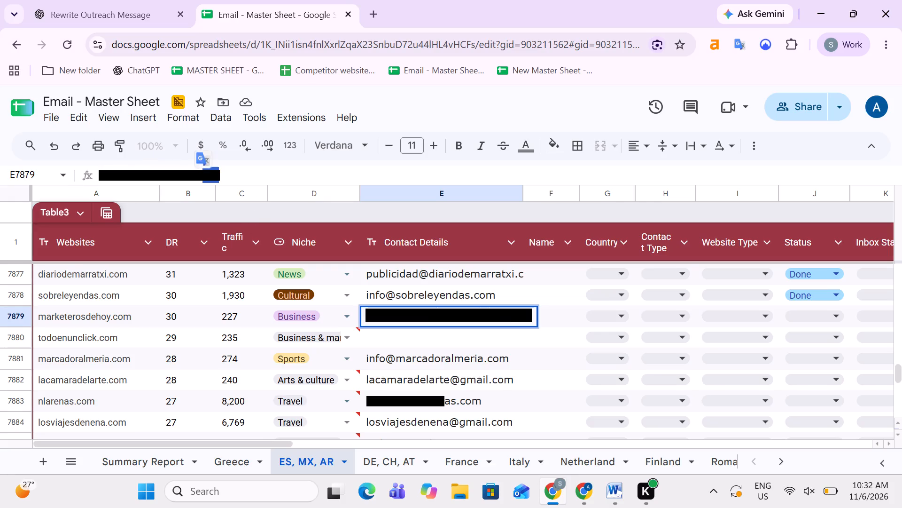
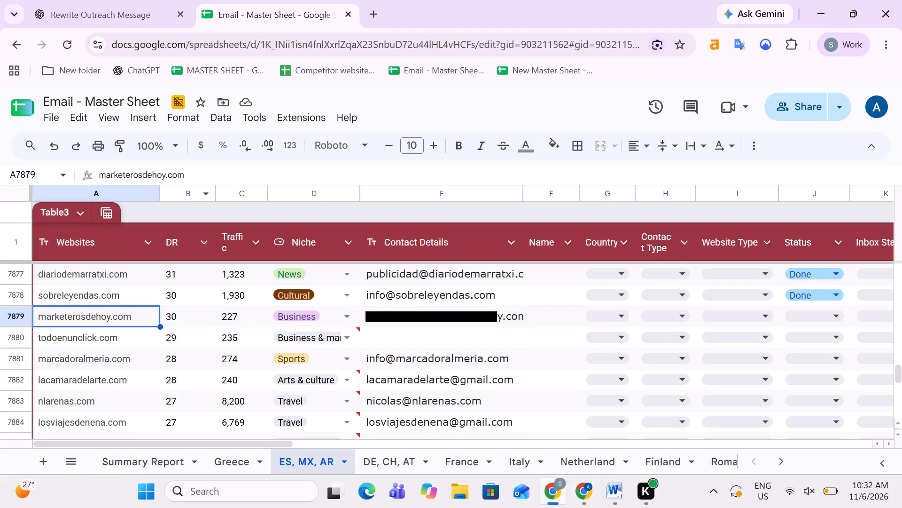
Copy the domain text marketerosdehoy.com from the Websites cell of row 7879.
{"action": "triple_click", "coordinate": [170, 173]}
{"action": "key", "text": "ctrl+c"}
{"action": "key", "text": "ctrl+c"}
{"action": "key", "text": "ctrl+c"}
{"action": "key", "text": "ctrl+c"}
{"action": "key", "text": "ctrl+c"}
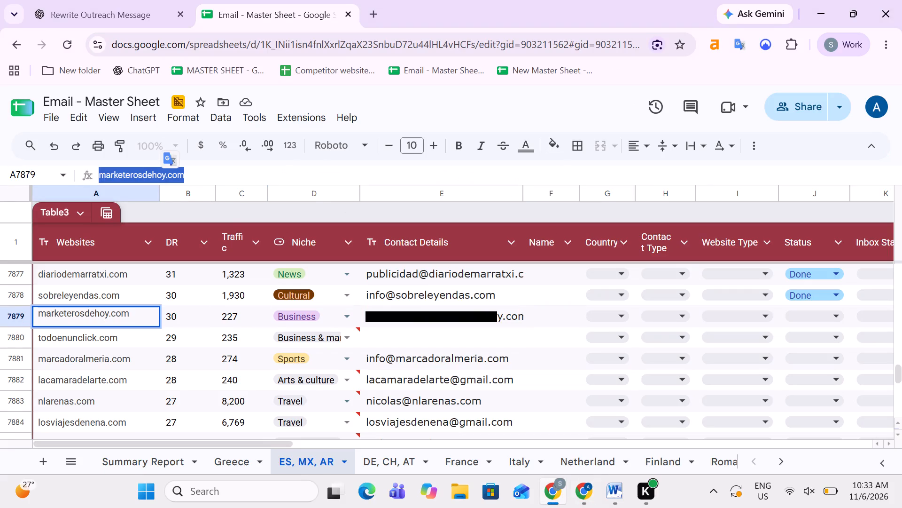
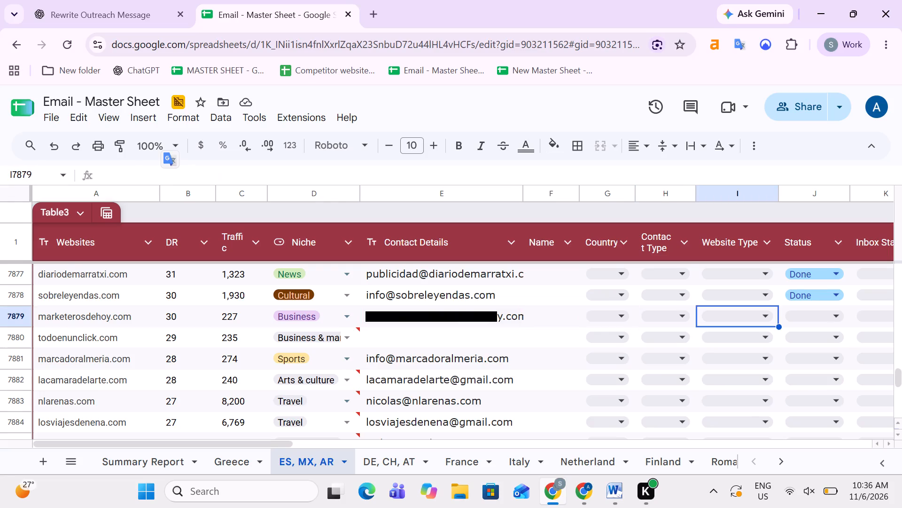
Set the Status of marketerosdehoy.com in row 7879 to Done.
{"action": "key", "text": "Right"}
{"action": "key", "text": "Right"}
{"action": "key", "text": "Left"}
{"action": "key", "text": "d"}
{"action": "key", "text": "Down"}
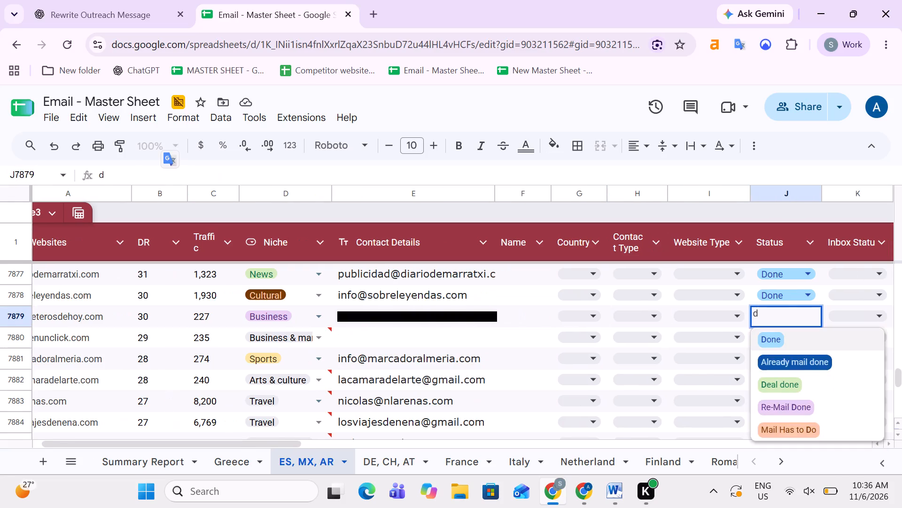
{"action": "key", "text": "Return"}
Set the Niche of todoenunclick.com in row 7880 to Business.
{"action": "key", "text": "Left"}
{"action": "key", "text": "Left"}
{"action": "key", "text": "Left"}
{"action": "key", "text": "Left"}
{"action": "key", "text": "Left"}
{"action": "key", "text": "Left"}
{"action": "key", "text": "Left"}
{"action": "key", "text": "Left"}
{"action": "key", "text": "Left"}
{"action": "key", "text": "Left"}
{"action": "key", "text": "Left"}
{"action": "key", "text": "Left"}
{"action": "key", "text": "Left"}
{"action": "key", "text": "Left"}
{"action": "key", "text": "Left"}
{"action": "key", "text": "Left"}
{"action": "key", "text": "Left"}
{"action": "key", "text": "Left"}
{"action": "key", "text": "Left"}
{"action": "key", "text": "Left"}
{"action": "key", "text": "Right"}
{"action": "key", "text": "Right"}
{"action": "key", "text": "Right"}
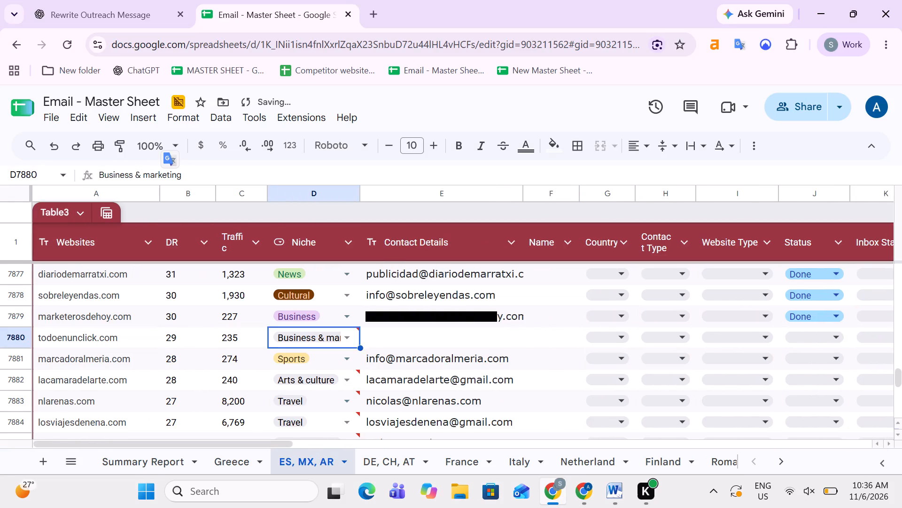
{"action": "key", "text": "b"}
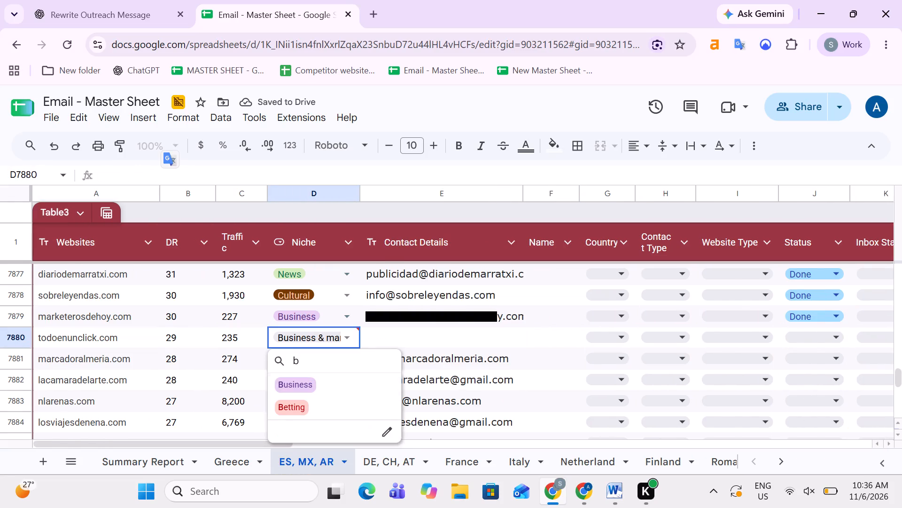
{"action": "key", "text": "Down"}
{"action": "key", "text": "Return"}
Copy the address todoenunclick.com from the sheet, open the website in a new tab and go to its contact page.
{"action": "key", "text": "Up"}
{"action": "key", "text": "Right"}
{"action": "key", "text": "Left"}
{"action": "key", "text": "Left"}
{"action": "key", "text": "Left"}
{"action": "key", "text": "Left"}
{"action": "key", "text": "Left"}
{"action": "key", "text": "Left"}
{"action": "key", "text": "Left"}
{"action": "key", "text": "Left"}
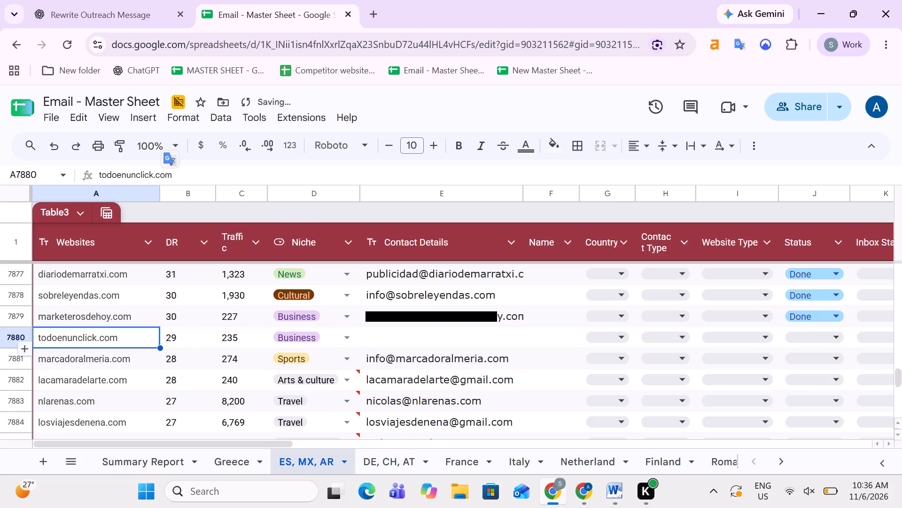
{"action": "key", "text": "ctrl+c"}
{"action": "left_click", "coordinate": [376, 18]}
{"action": "key", "text": "ctrl+v"}
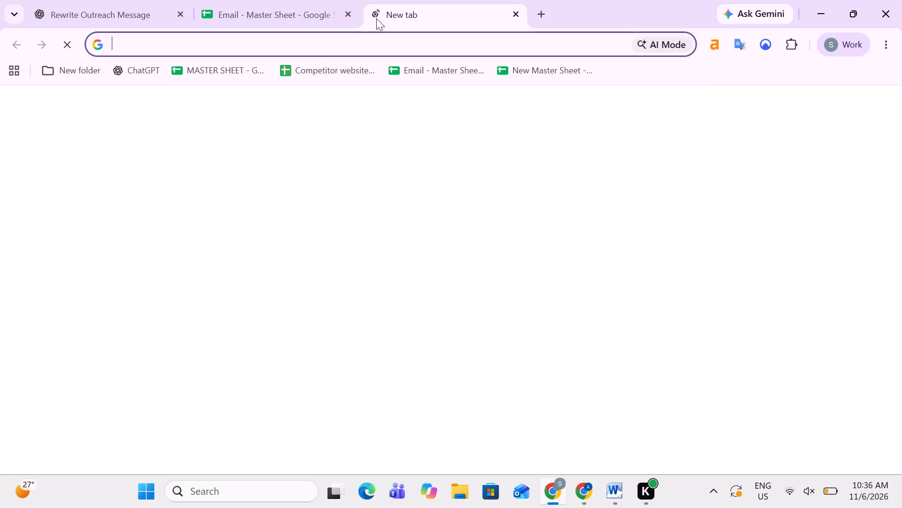
{"action": "key", "text": "Return"}
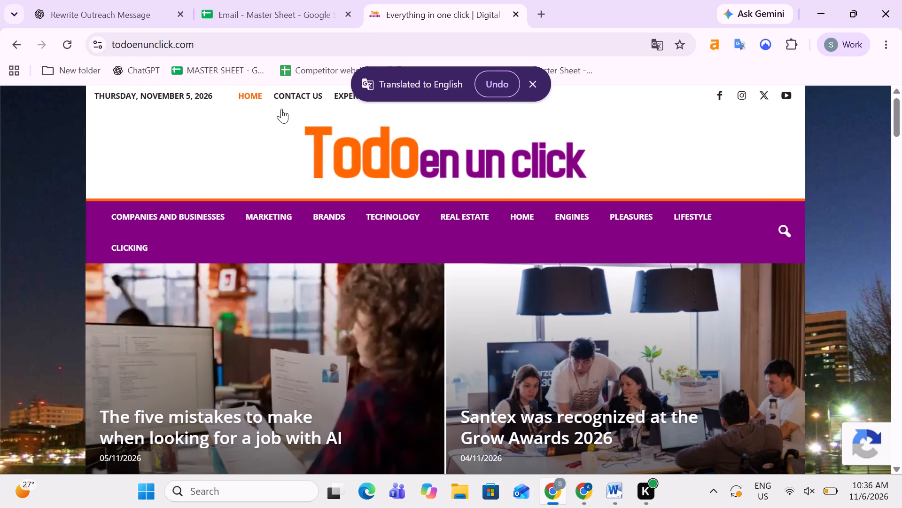
{"action": "left_click", "coordinate": [285, 100]}
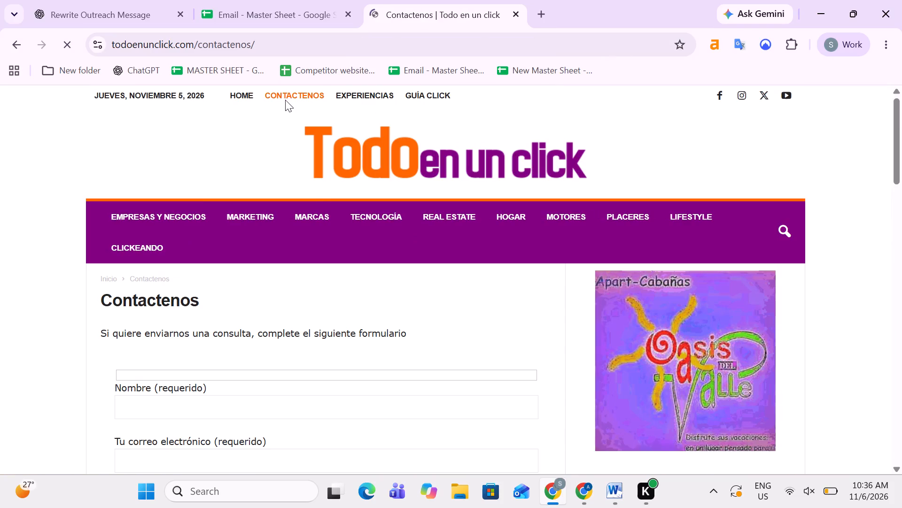
Fill the contact form with the saved sender name, email address and the subject "Pregunta rápida sobre costadelsolfm.org".
{"action": "scroll", "coordinate": [380, 221], "scroll_direction": "down", "scroll_amount": 4}
{"action": "scroll", "coordinate": [247, 172], "scroll_direction": "up", "scroll_amount": 1}
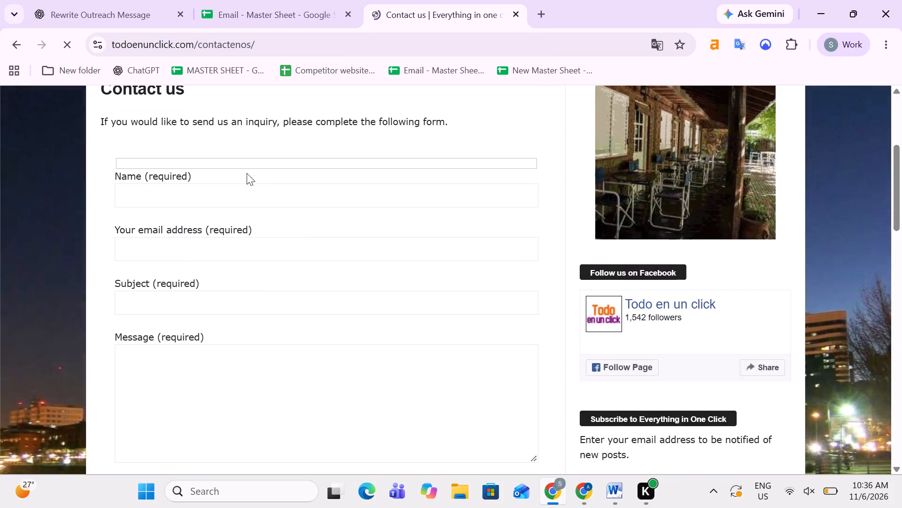
{"action": "left_click", "coordinate": [172, 199]}
{"action": "left_click", "coordinate": [197, 230]}
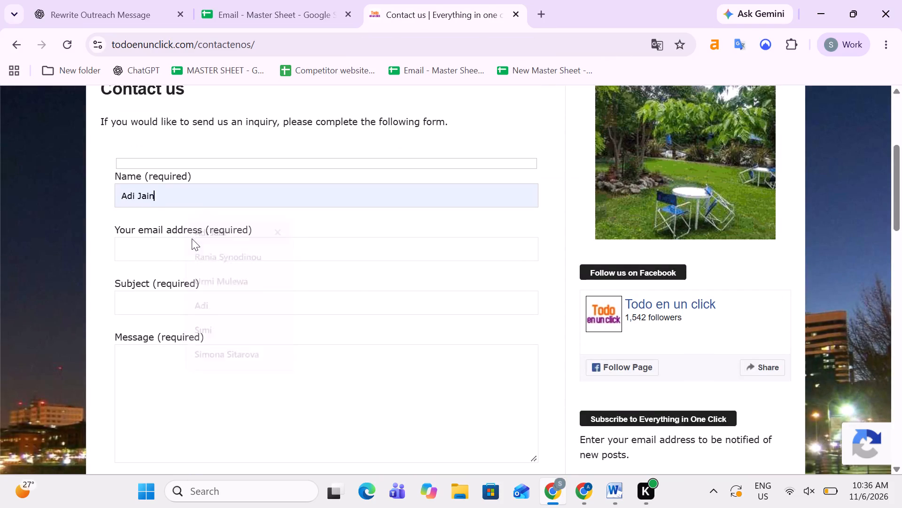
{"action": "left_click", "coordinate": [176, 258]}
{"action": "left_click", "coordinate": [206, 284]}
{"action": "left_click", "coordinate": [191, 298]}
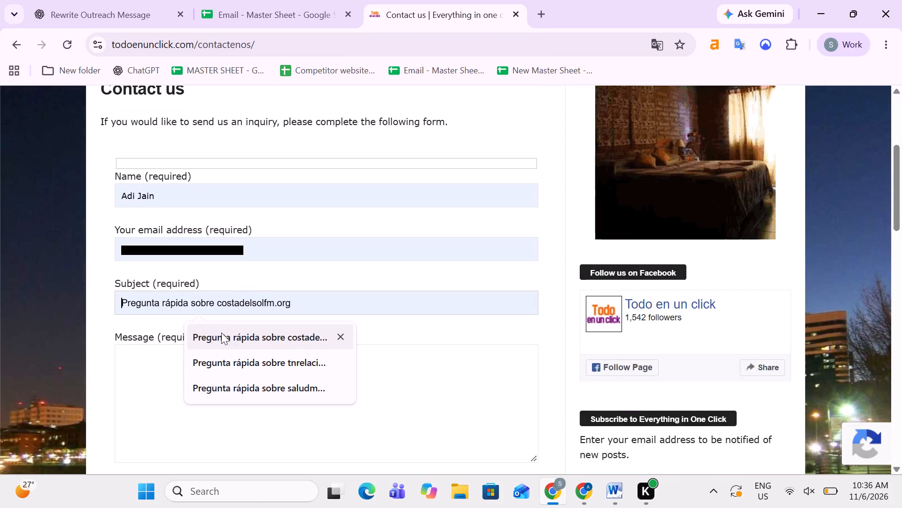
{"action": "left_click", "coordinate": [221, 333]}
Copy the Spanish Template 5 text from "Buenas tardes" to "Gracias," in the Word document and paste it into the form's Message field.
{"action": "left_click", "coordinate": [175, 386]}
{"action": "key", "text": "alt+Tab"}
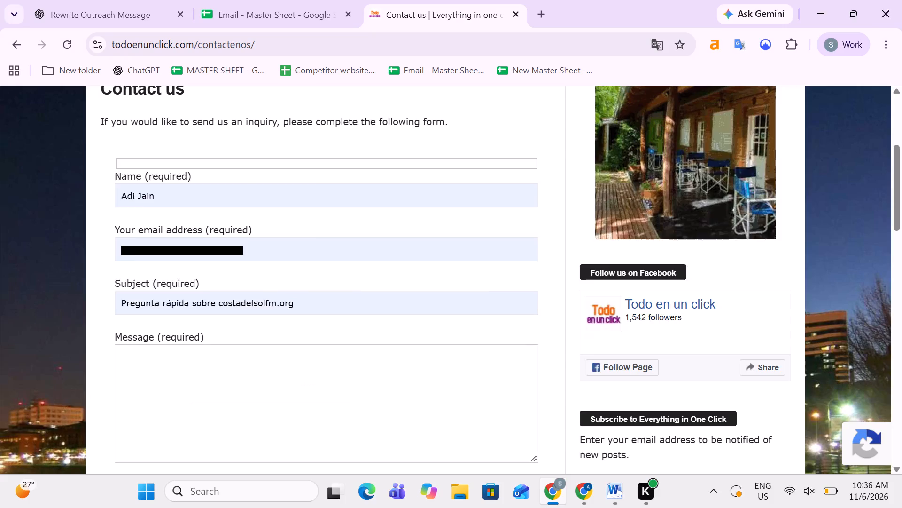
{"action": "key", "text": "alt+Tab"}
{"action": "scroll", "coordinate": [614, 409], "scroll_direction": "down", "scroll_amount": 5}
{"action": "scroll", "coordinate": [348, 321], "scroll_direction": "down", "scroll_amount": 4}
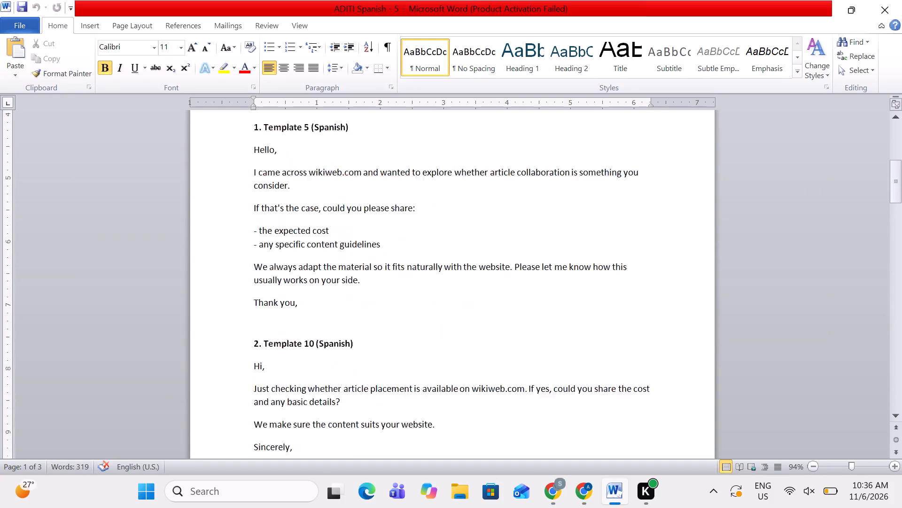
{"action": "scroll", "coordinate": [345, 322], "scroll_direction": "down", "scroll_amount": 8}
{"action": "scroll", "coordinate": [378, 310], "scroll_direction": "down", "scroll_amount": 14}
{"action": "scroll", "coordinate": [393, 310], "scroll_direction": "up", "scroll_amount": 3}
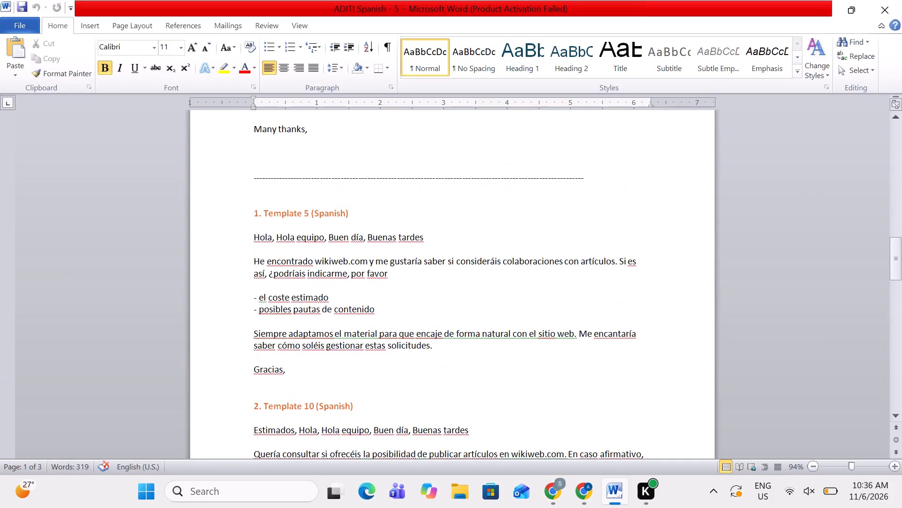
{"action": "left_click", "coordinate": [374, 238]}
{"action": "left_click_drag", "start_coordinate": [374, 238], "coordinate": [265, 375]}
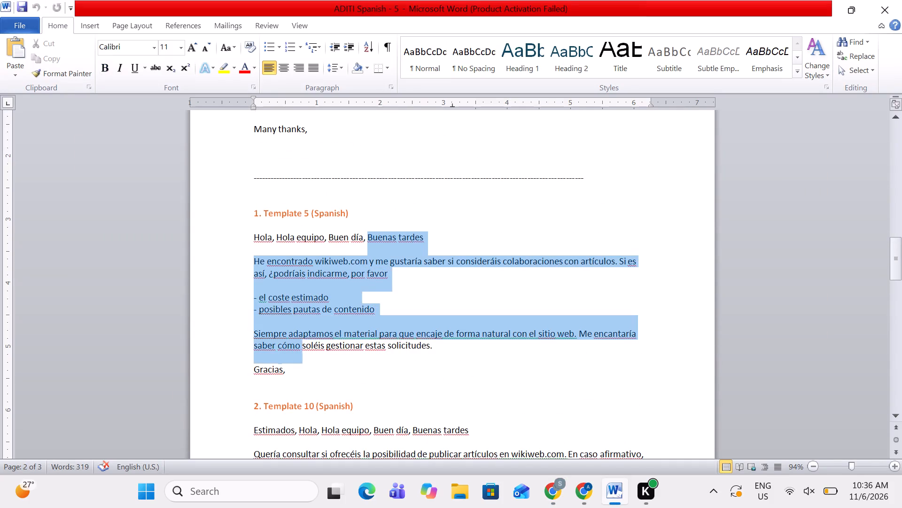
{"action": "left_click_drag", "start_coordinate": [265, 375], "coordinate": [274, 366]}
{"action": "key", "text": "shift+Right"}
{"action": "key", "text": "ctrl+c"}
{"action": "key", "text": "ctrl+c"}
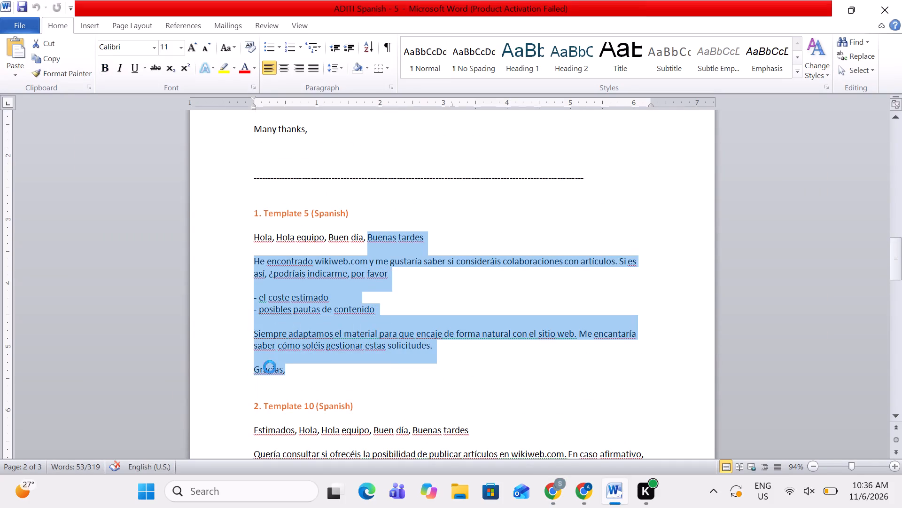
{"action": "key", "text": "ctrl+c"}
{"action": "key", "text": "alt+Tab"}
{"action": "key", "text": "ctrl+v"}
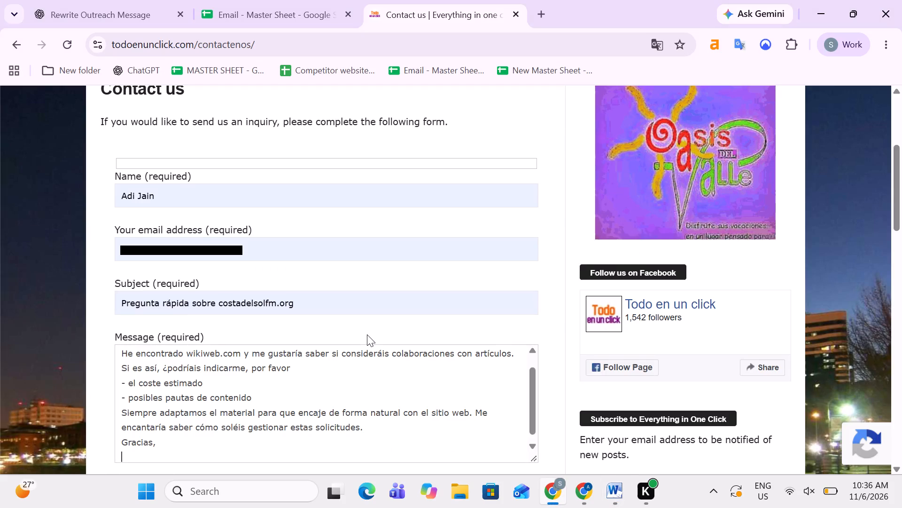
Remove the trailing empty line from the message and separate its greeting, paragraphs, list and closing with blank lines.
{"action": "key", "text": "BackSpace"}
{"action": "key", "text": "Left"}
{"action": "key", "text": "Left"}
{"action": "key", "text": "Left"}
{"action": "key", "text": "Left"}
{"action": "key", "text": "Left"}
{"action": "key", "text": "Left"}
{"action": "key", "text": "Left"}
{"action": "key", "text": "Left"}
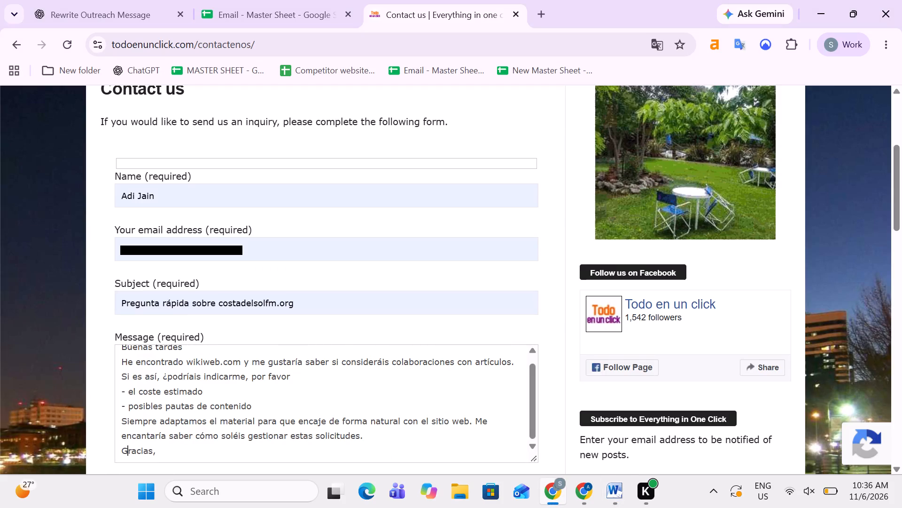
{"action": "key", "text": "shift+Return"}
{"action": "key", "text": "Up"}
{"action": "key", "text": "Up"}
{"action": "key", "text": "Up"}
{"action": "key", "text": "shift+Return"}
{"action": "key", "text": "Up"}
{"action": "key", "text": "Up"}
{"action": "key", "text": "Up"}
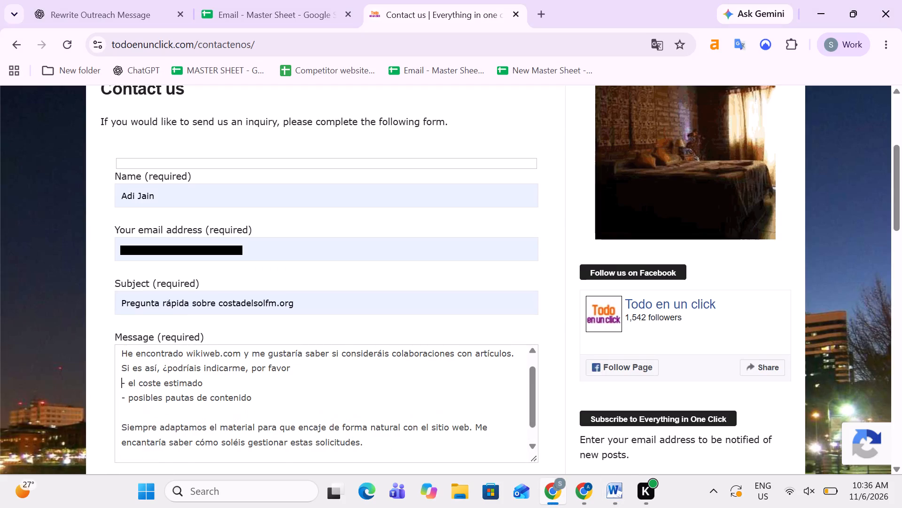
{"action": "key", "text": "shift+Return"}
{"action": "key", "text": "Up"}
{"action": "key", "text": "Up"}
{"action": "key", "text": "Up"}
{"action": "key", "text": "Up"}
{"action": "key", "text": "Up"}
{"action": "key", "text": "Up"}
{"action": "key", "text": "Up"}
{"action": "key", "text": "Up"}
{"action": "key", "text": "Up"}
{"action": "key", "text": "Up"}
{"action": "key", "text": "Up"}
{"action": "key", "text": "Up"}
{"action": "key", "text": "Down"}
{"action": "key", "text": "shift+Return"}
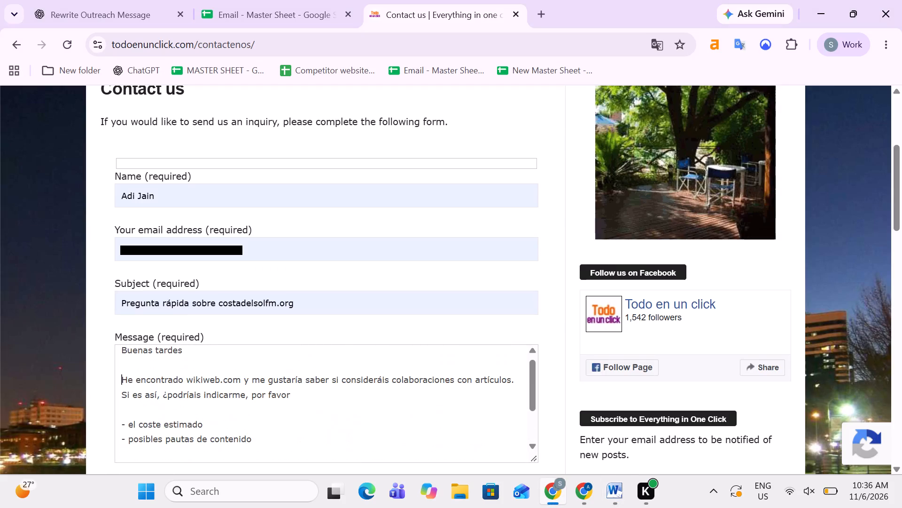
Copy the domain todoenunclick.com from the page address and replace the domain in the Subject field with it.
{"action": "left_click", "coordinate": [196, 45]}
{"action": "left_click_drag", "start_coordinate": [196, 45], "coordinate": [193, 52]}
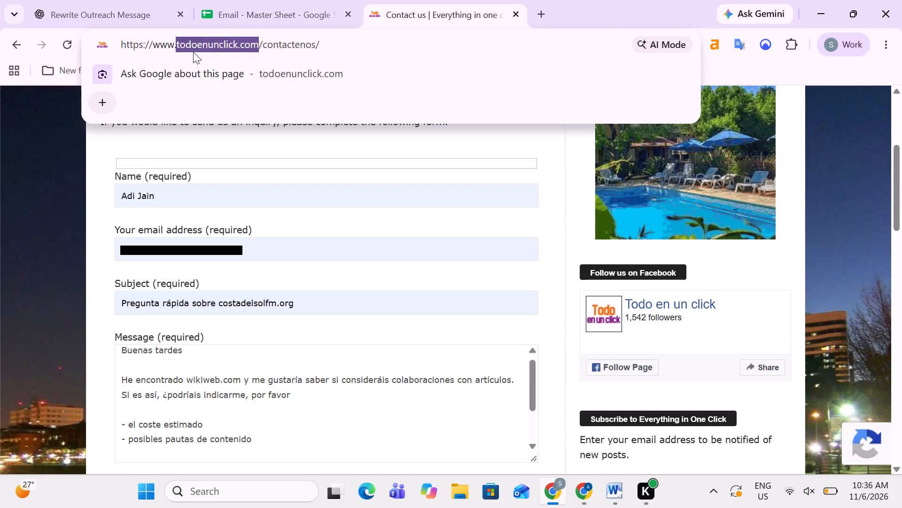
{"action": "left_click_drag", "start_coordinate": [193, 52], "coordinate": [193, 52]}
{"action": "key", "text": "ctrl+c"}
{"action": "key", "text": "ctrl+c"}
{"action": "key", "text": "ctrl+c"}
{"action": "key", "text": "ctrl+c"}
{"action": "key", "text": "ctrl+c"}
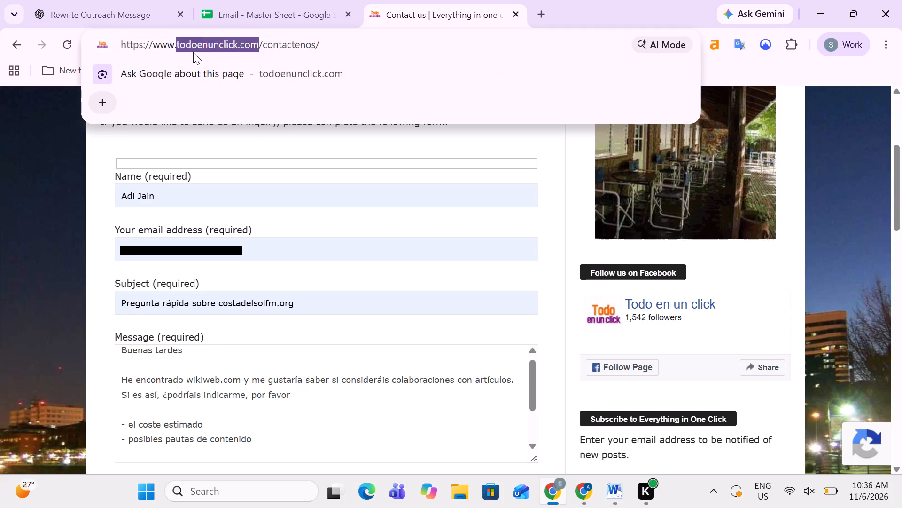
{"action": "scroll", "coordinate": [331, 233], "scroll_direction": "down", "scroll_amount": 1}
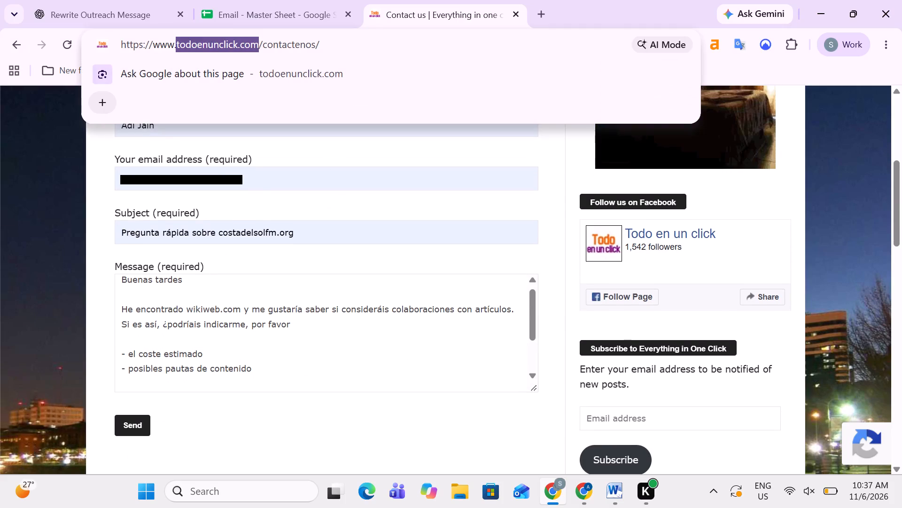
{"action": "left_click", "coordinate": [225, 227]}
{"action": "left_click_drag", "start_coordinate": [225, 227], "coordinate": [332, 237]}
{"action": "key", "text": "ctrl+v"}
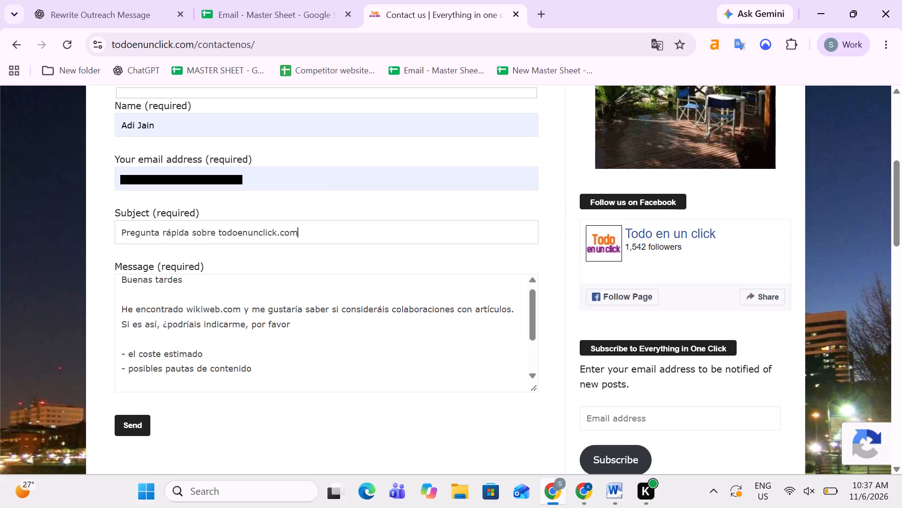
Replace wikiweb.com in the message's opening sentence with todoenunclick.com.
{"action": "left_click", "coordinate": [200, 308]}
{"action": "left_click_drag", "start_coordinate": [200, 308], "coordinate": [201, 308]}
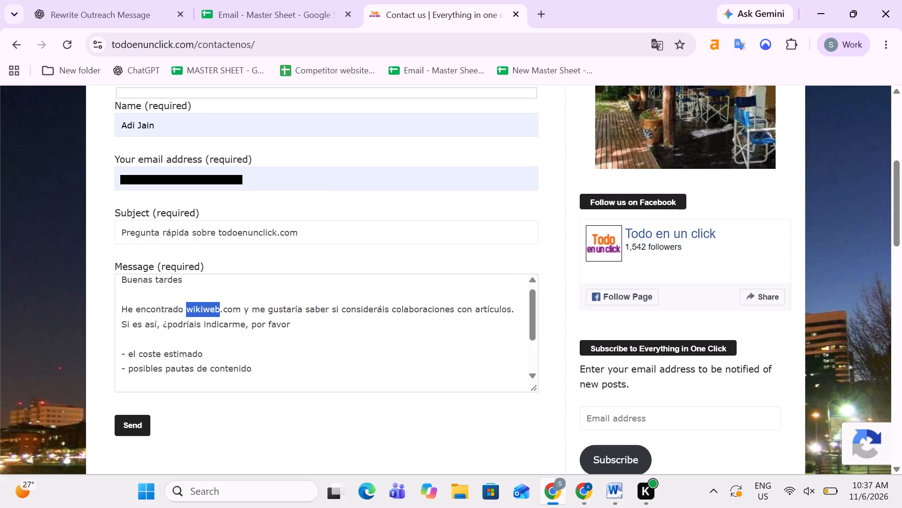
{"action": "left_click_drag", "start_coordinate": [201, 308], "coordinate": [226, 310]}
{"action": "key", "text": "ctrl+v"}
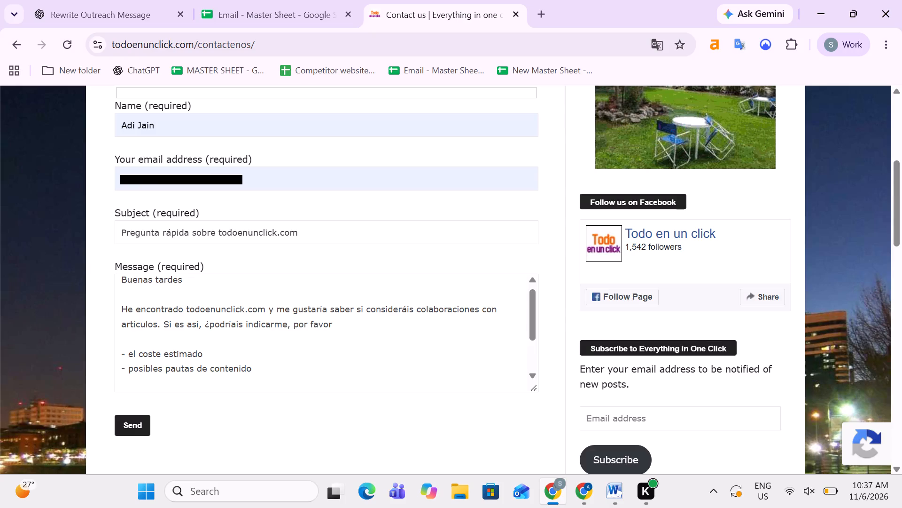
Check the end of the message, send the contact form and close the website's tab.
{"action": "scroll", "coordinate": [281, 278], "scroll_direction": "down", "scroll_amount": 2}
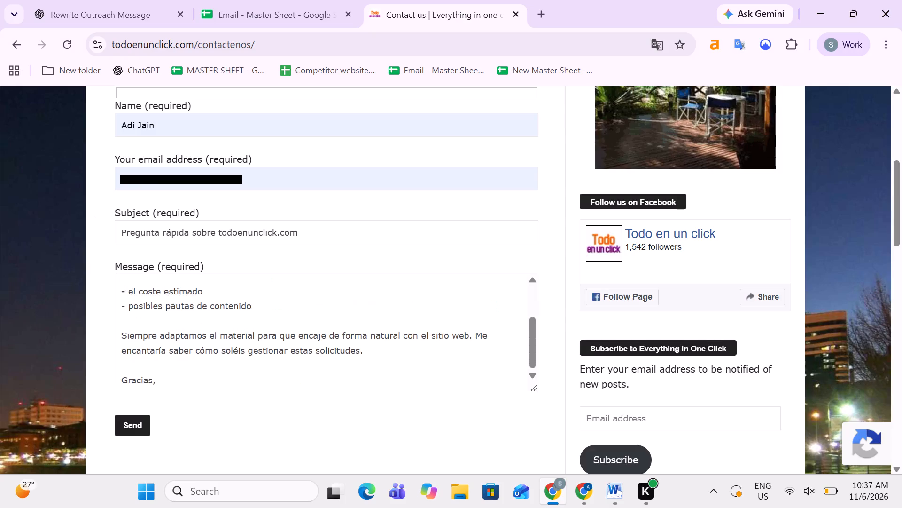
{"action": "scroll", "coordinate": [291, 200], "scroll_direction": "down", "scroll_amount": 3}
{"action": "left_click", "coordinate": [136, 216]}
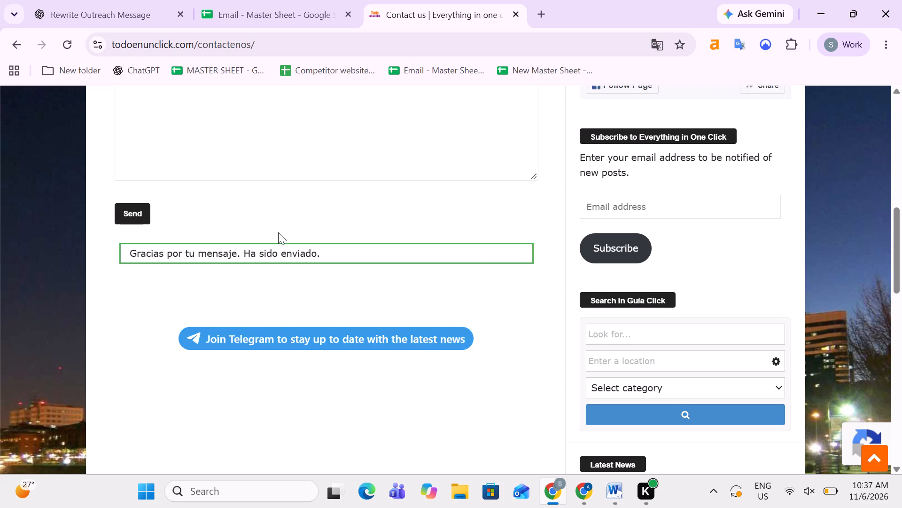
{"action": "scroll", "coordinate": [278, 232], "scroll_direction": "up", "scroll_amount": 4}
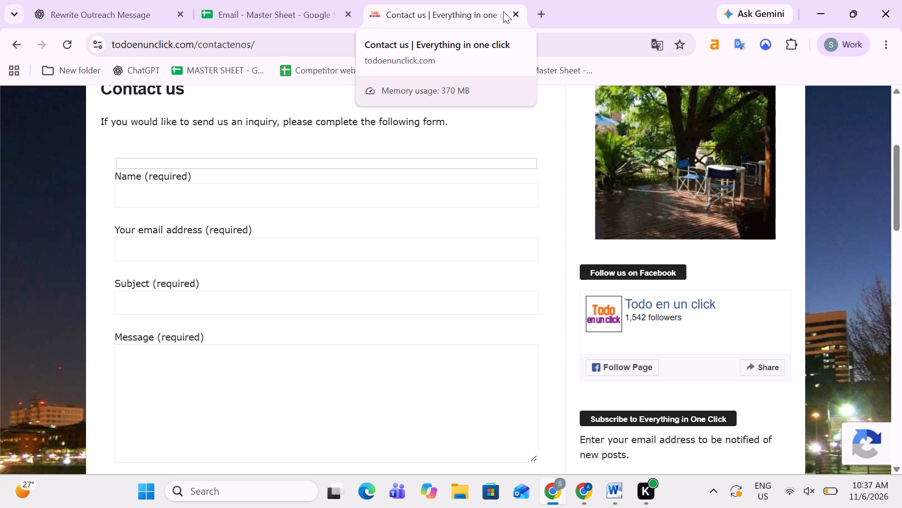
{"action": "scroll", "coordinate": [465, 404], "scroll_direction": "down", "scroll_amount": 4}
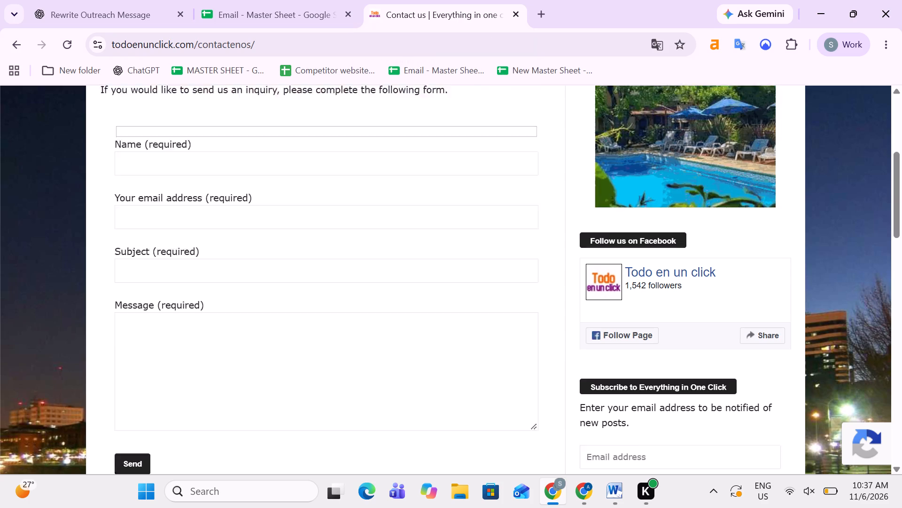
{"action": "left_click", "coordinate": [521, 16]}
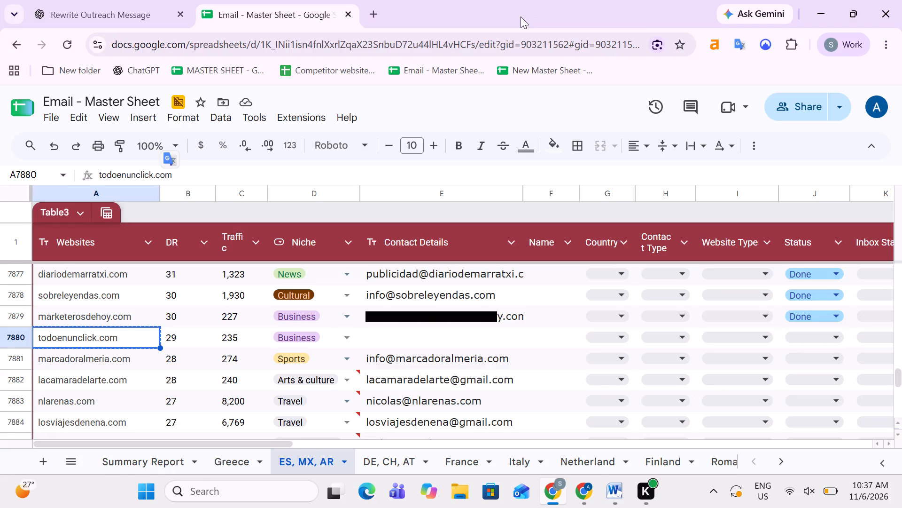
Go to the empty Contact Details cell of todoenunclick.com in row 7880.
{"action": "key", "text": "Tab"}
{"action": "key", "text": "Right"}
{"action": "key", "text": "Right"}
{"action": "key", "text": "Right"}
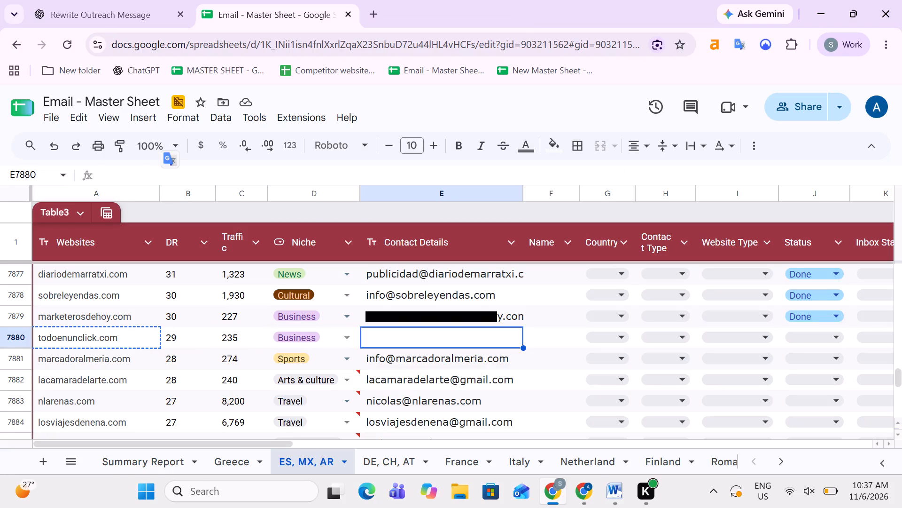
Enter Form 868 in the Contact Details cell of todoenunclick.com in row 7880.
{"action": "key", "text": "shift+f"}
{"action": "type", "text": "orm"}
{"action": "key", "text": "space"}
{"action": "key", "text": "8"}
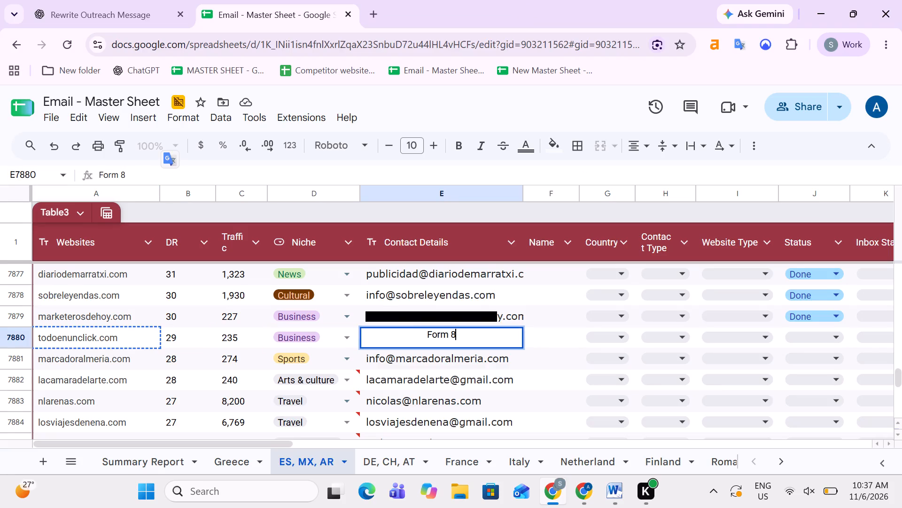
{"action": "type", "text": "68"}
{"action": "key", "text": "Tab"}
Set the Status of todoenunclick.com in row 7880 to Done.
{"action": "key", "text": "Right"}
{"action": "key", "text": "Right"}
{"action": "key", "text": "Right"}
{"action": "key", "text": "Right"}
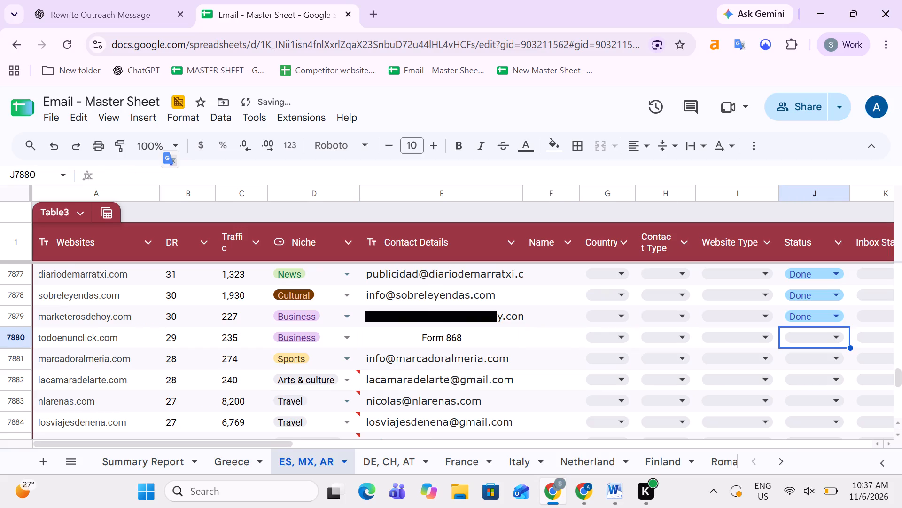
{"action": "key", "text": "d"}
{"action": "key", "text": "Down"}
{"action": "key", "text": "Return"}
Copy the full contact email address of marcadoralmeria.com from its Contact Details cell in row 7881, leaving the cell unchanged.
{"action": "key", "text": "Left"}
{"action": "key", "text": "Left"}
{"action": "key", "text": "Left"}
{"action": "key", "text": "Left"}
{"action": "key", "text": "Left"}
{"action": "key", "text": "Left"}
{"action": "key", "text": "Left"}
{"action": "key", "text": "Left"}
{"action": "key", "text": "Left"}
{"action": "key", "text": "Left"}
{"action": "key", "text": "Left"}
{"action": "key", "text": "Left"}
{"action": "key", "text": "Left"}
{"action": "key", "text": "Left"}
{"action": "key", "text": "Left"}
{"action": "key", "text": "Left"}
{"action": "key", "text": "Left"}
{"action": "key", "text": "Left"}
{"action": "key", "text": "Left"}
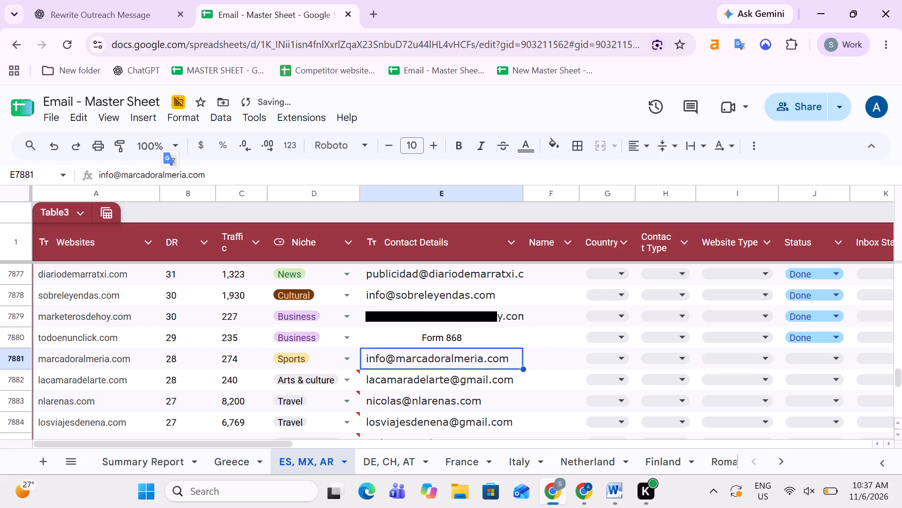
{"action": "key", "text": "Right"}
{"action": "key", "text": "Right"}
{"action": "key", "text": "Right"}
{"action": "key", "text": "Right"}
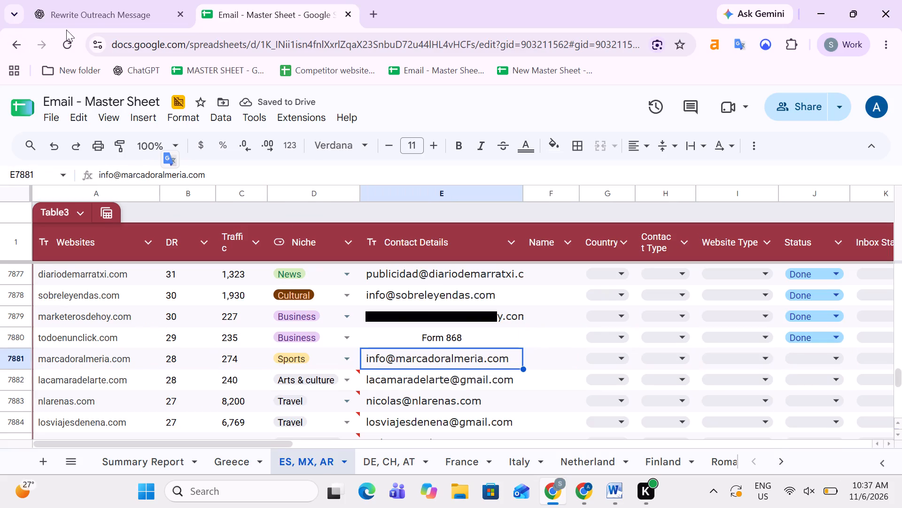
{"action": "double_click", "coordinate": [146, 176]}
{"action": "left_click_drag", "start_coordinate": [146, 176], "coordinate": [149, 182]}
{"action": "key", "text": "ctrl+c"}
{"action": "key", "text": "ctrl+c"}
{"action": "key", "text": "ctrl+c"}
{"action": "key", "text": "ctrl+c"}
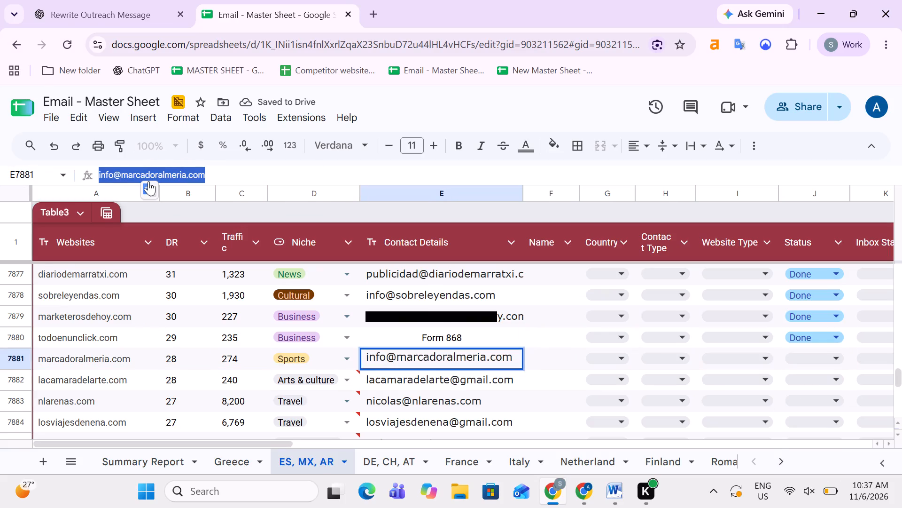
{"action": "key", "text": "ctrl+c"}
{"action": "key", "text": "ctrl+c"}
{"action": "key", "text": "ctrl+c"}
{"action": "key", "text": "ctrl+c"}
{"action": "key", "text": "ctrl+c"}
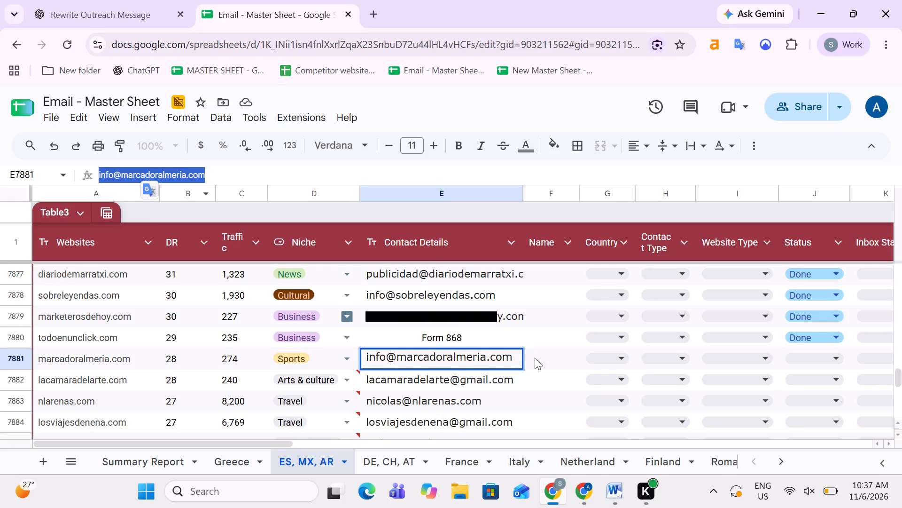
{"action": "left_click", "coordinate": [541, 362]}
{"action": "key", "text": "Left"}
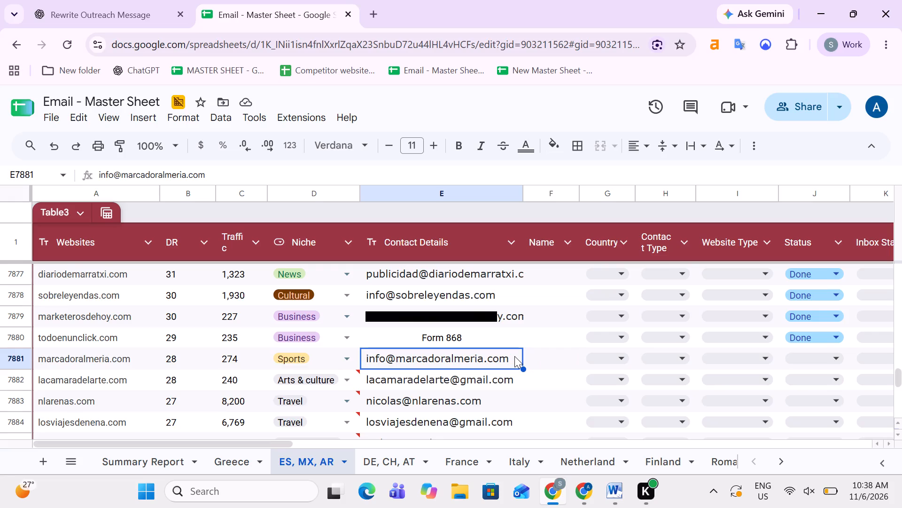
Copy only the domain name marcadoralmeria from the contact address in row 7881, leaving the cell unchanged.
{"action": "triple_click", "coordinate": [184, 175]}
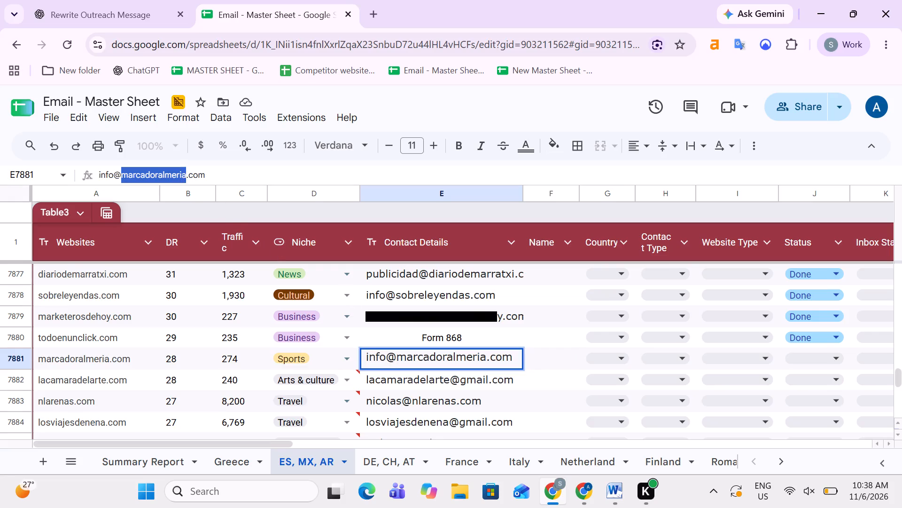
{"action": "key", "text": "ctrl+c"}
{"action": "key", "text": "ctrl+c"}
{"action": "key", "text": "ctrl+c"}
{"action": "key", "text": "ctrl+c"}
{"action": "left_click", "coordinate": [536, 357]}
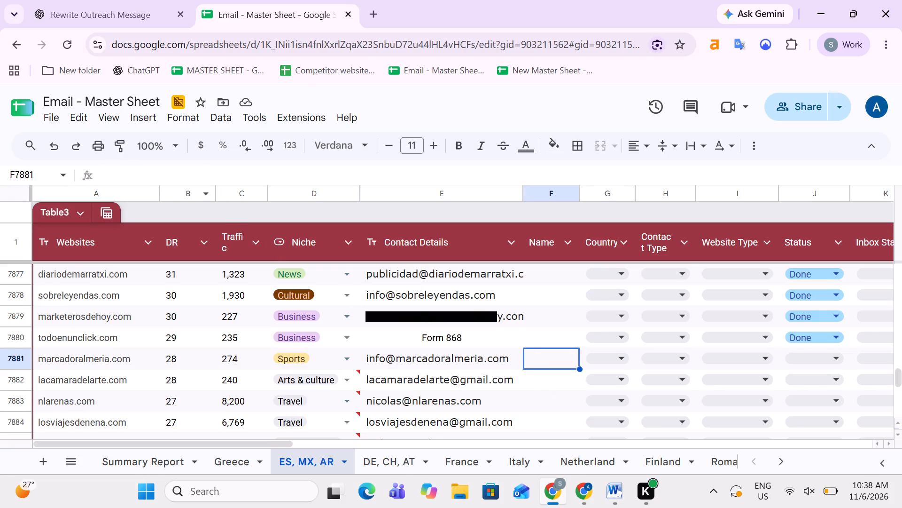
{"action": "key", "text": "Left"}
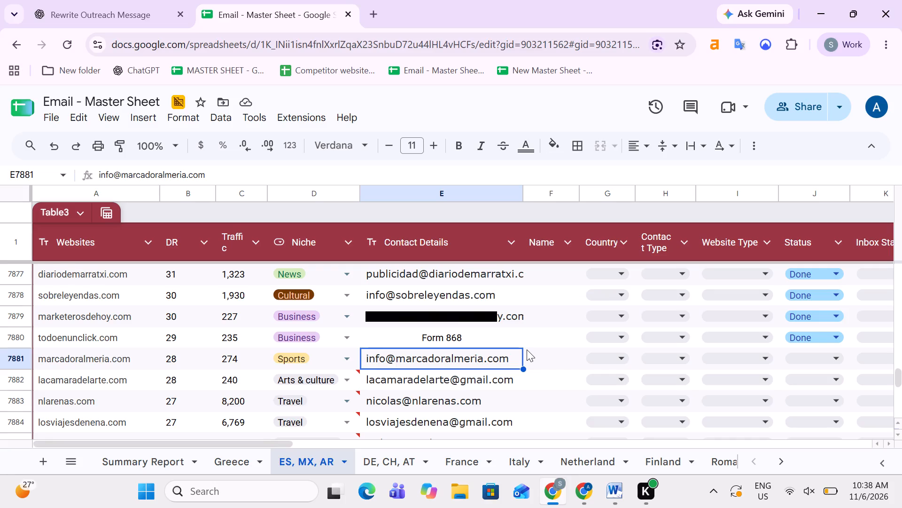
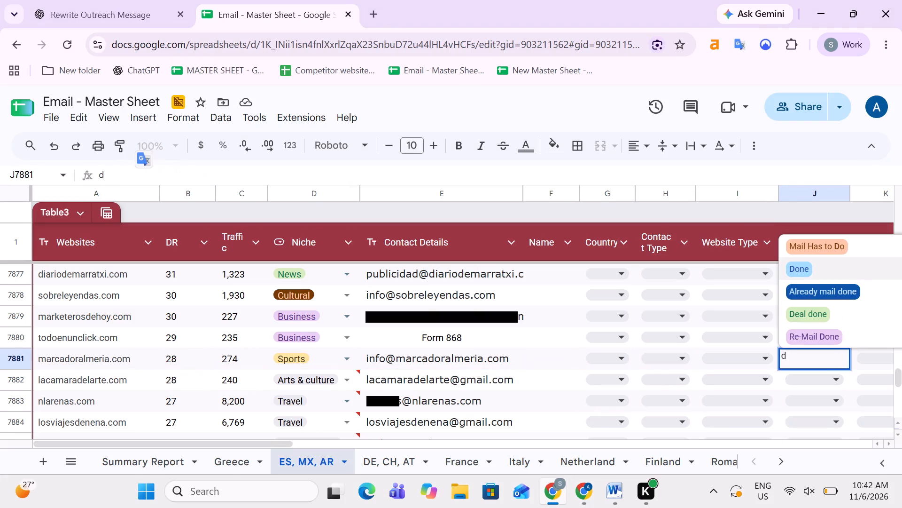
Set the Status of marcadoralmeria.com in row 7881 to Done.
{"action": "key", "text": "Return"}
{"action": "key", "text": "Up"}
{"action": "key", "text": "Right"}
{"action": "key", "text": "Right"}
{"action": "key", "text": "Right"}
Change the Niche of lacamaradelarte.com in row 7882 to Cultural.
{"action": "key", "text": "Down"}
{"action": "key", "text": "Left"}
{"action": "key", "text": "Left"}
{"action": "key", "text": "Left"}
{"action": "key", "text": "Left"}
{"action": "key", "text": "Left"}
{"action": "key", "text": "Left"}
{"action": "key", "text": "Left"}
{"action": "key", "text": "Left"}
{"action": "key", "text": "Left"}
{"action": "key", "text": "Left"}
{"action": "key", "text": "Left"}
{"action": "key", "text": "Left"}
{"action": "key", "text": "Left"}
{"action": "key", "text": "Left"}
{"action": "key", "text": "Left"}
{"action": "key", "text": "Left"}
{"action": "key", "text": "Left"}
{"action": "key", "text": "Left"}
{"action": "key", "text": "Left"}
{"action": "key", "text": "Left"}
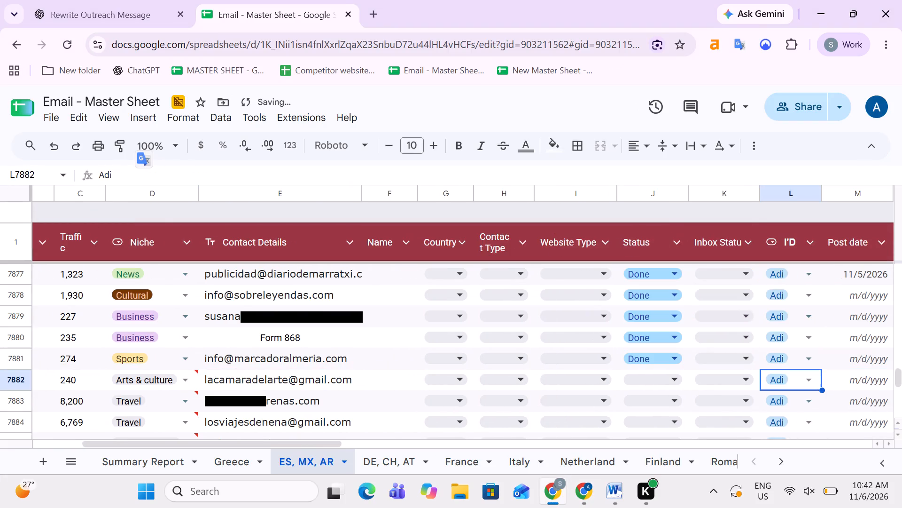
{"action": "key", "text": "Right"}
{"action": "key", "text": "Right"}
{"action": "key", "text": "Right"}
{"action": "key", "text": "Right"}
{"action": "key", "text": "Left"}
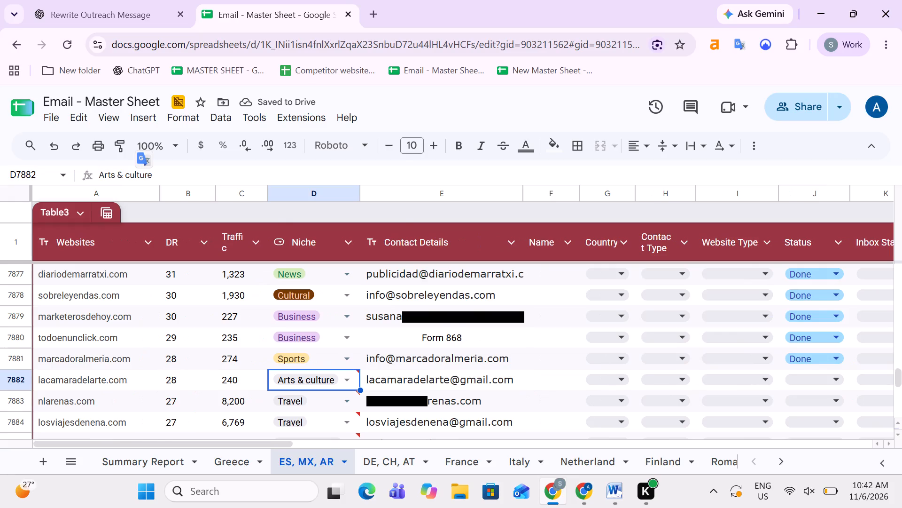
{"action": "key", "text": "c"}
{"action": "key", "text": "Down"}
{"action": "key", "text": "Up"}
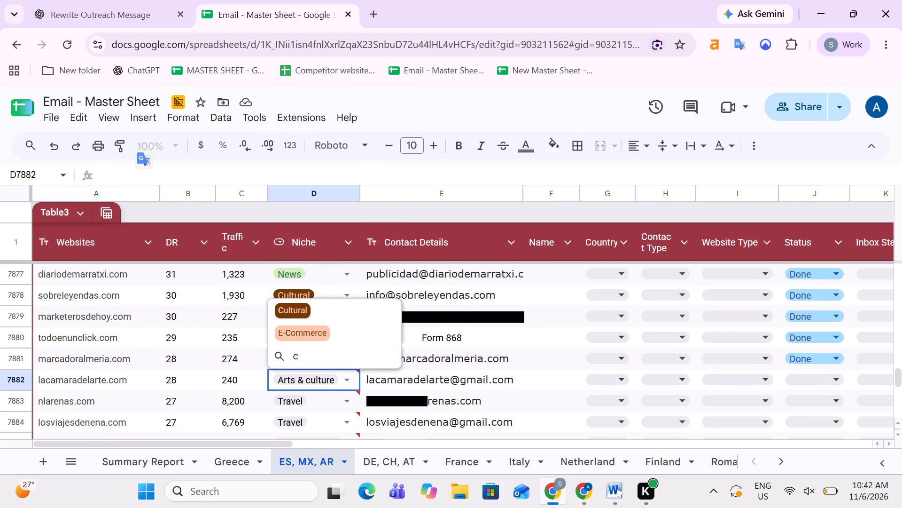
{"action": "key", "text": "Up"}
{"action": "key", "text": "Return"}
Go to the Contact Details cell of lacamaradelarte.com in row 7882.
{"action": "key", "text": "Up"}
{"action": "key", "text": "Right"}
{"action": "key", "text": "Right"}
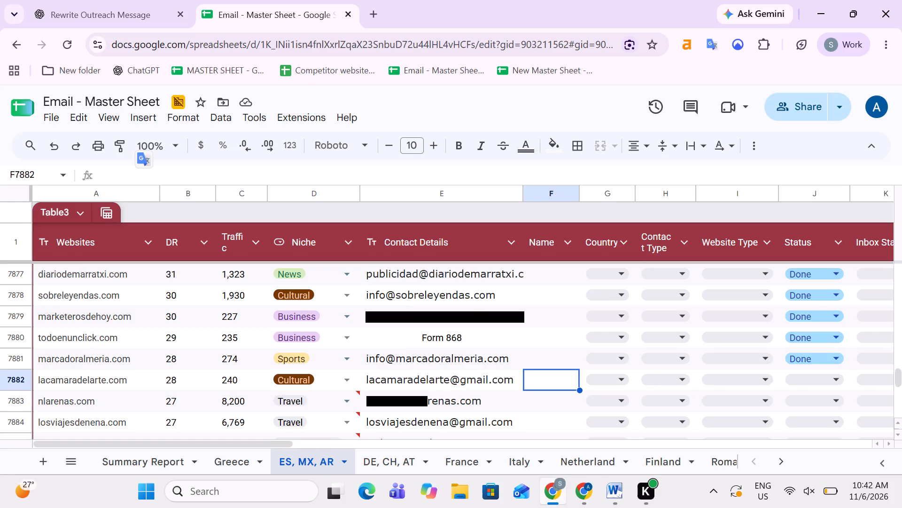
{"action": "key", "text": "Left"}
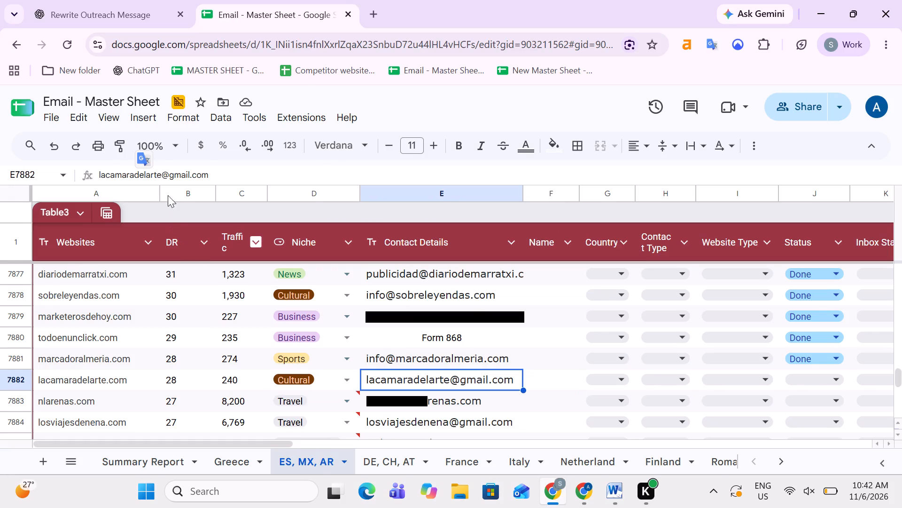
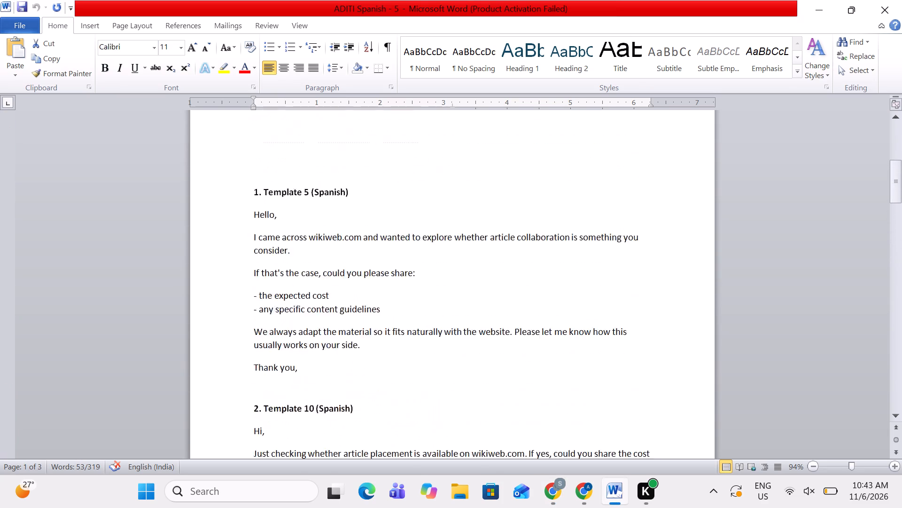
Look through the outreach document in Word, from the Spanish subject lines to the Spanish wording of Templates 5, 10 and 15.
{"action": "scroll", "coordinate": [389, 264], "scroll_direction": "up", "scroll_amount": 8}
{"action": "scroll", "coordinate": [397, 271], "scroll_direction": "down", "scroll_amount": 6}
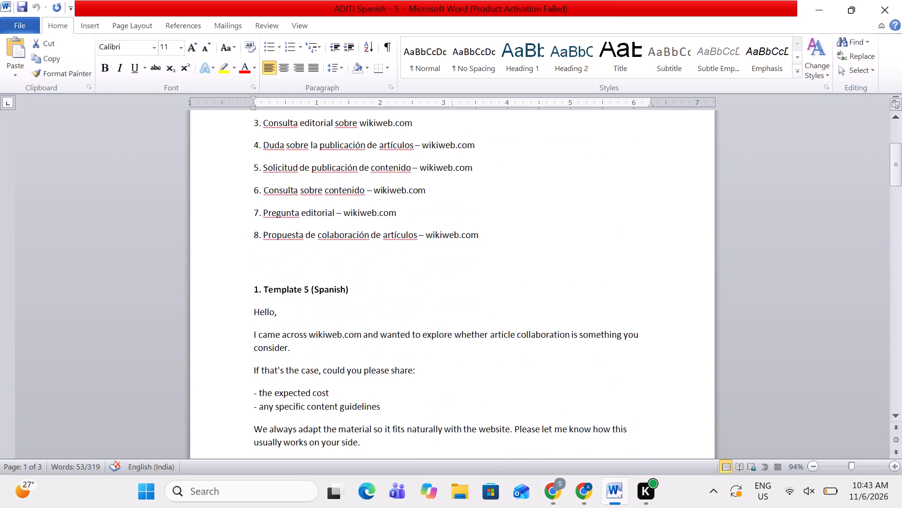
{"action": "scroll", "coordinate": [397, 271], "scroll_direction": "down", "scroll_amount": 14}
{"action": "scroll", "coordinate": [403, 288], "scroll_direction": "down", "scroll_amount": 13}
{"action": "scroll", "coordinate": [405, 305], "scroll_direction": "up", "scroll_amount": 2}
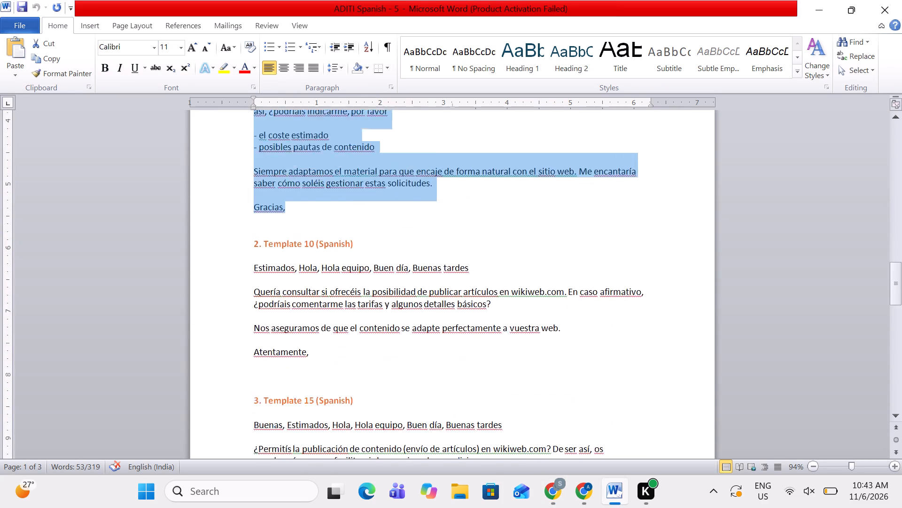
{"action": "scroll", "coordinate": [405, 305], "scroll_direction": "up", "scroll_amount": 3}
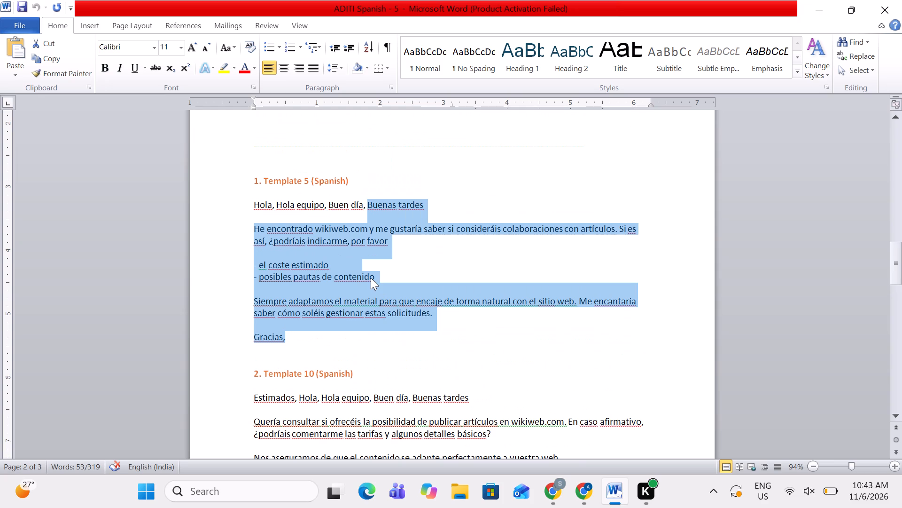
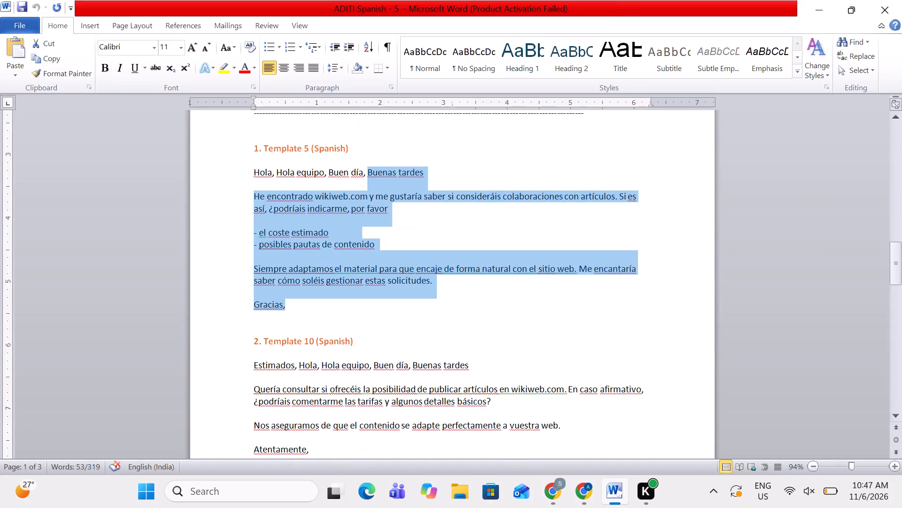
Copy the greeting "Hola equipo" from the greeting line of Template 5 (Spanish).
{"action": "left_click", "coordinate": [285, 166]}
{"action": "left_click_drag", "start_coordinate": [285, 166], "coordinate": [293, 165]}
{"action": "left_click", "coordinate": [287, 173]}
{"action": "left_click_drag", "start_coordinate": [287, 173], "coordinate": [312, 173]}
{"action": "key", "text": "ctrl+c"}
{"action": "key", "text": "ctrl+c"}
{"action": "key", "text": "ctrl+c"}
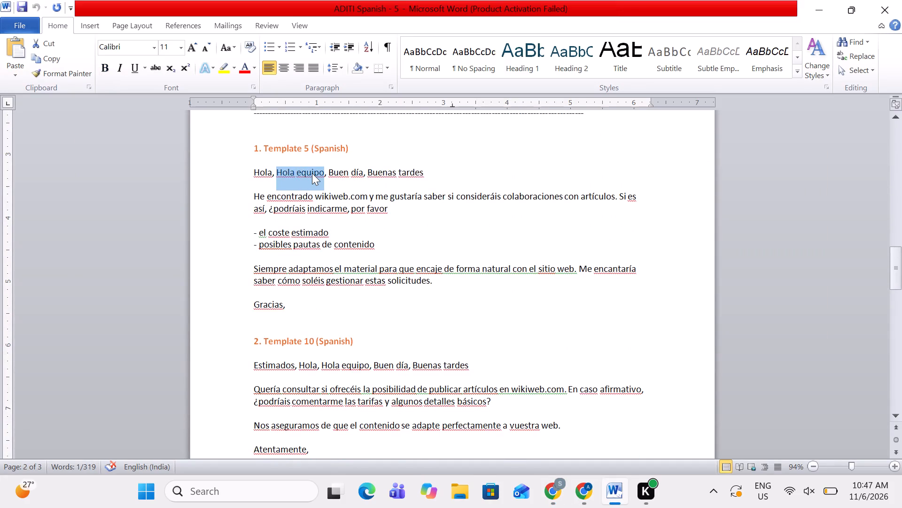
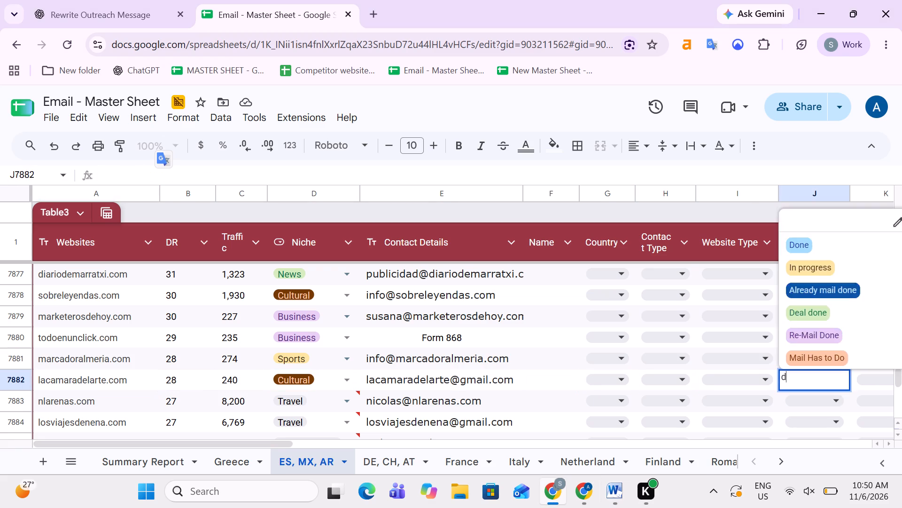
Set the Status of lacamaradelarte.com in row 7882 to Done.
{"action": "key", "text": "Down"}
{"action": "key", "text": "Return"}
Look across row 7882 as far as the Post date column and return to the start of the row.
{"action": "key", "text": "Up"}
{"action": "key", "text": "Right"}
{"action": "key", "text": "Right"}
{"action": "key", "text": "Right"}
{"action": "key", "text": "Right"}
{"action": "key", "text": "Left"}
{"action": "key", "text": "Left"}
{"action": "key", "text": "Left"}
{"action": "key", "text": "Left"}
{"action": "key", "text": "Left"}
{"action": "key", "text": "Left"}
{"action": "key", "text": "Left"}
{"action": "key", "text": "Left"}
{"action": "key", "text": "Left"}
{"action": "key", "text": "Left"}
{"action": "key", "text": "Left"}
{"action": "key", "text": "Left"}
{"action": "key", "text": "Left"}
{"action": "key", "text": "Left"}
{"action": "key", "text": "Left"}
{"action": "key", "text": "Left"}
{"action": "key", "text": "Left"}
{"action": "key", "text": "Left"}
{"action": "key", "text": "Left"}
{"action": "key", "text": "Left"}
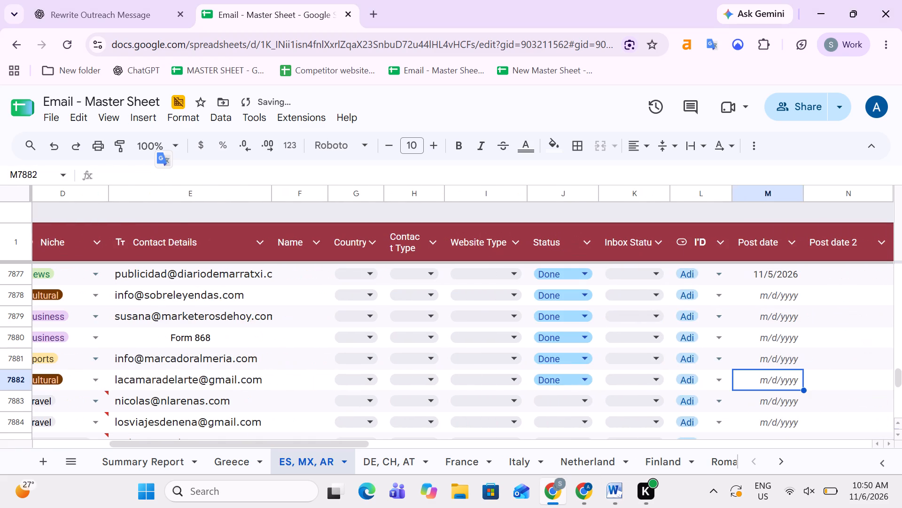
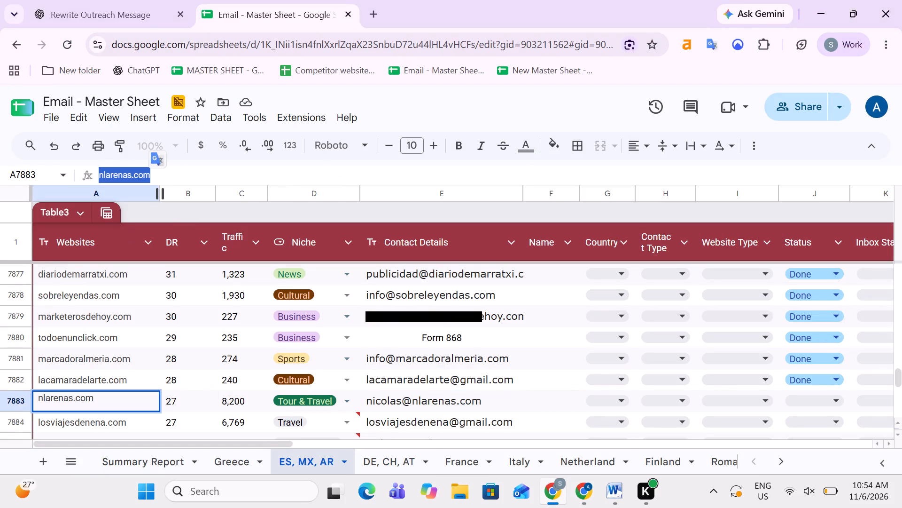
Copy the domain nlarenas.com from the Websites column in row 7883.
{"action": "key", "text": "ctrl+c"}
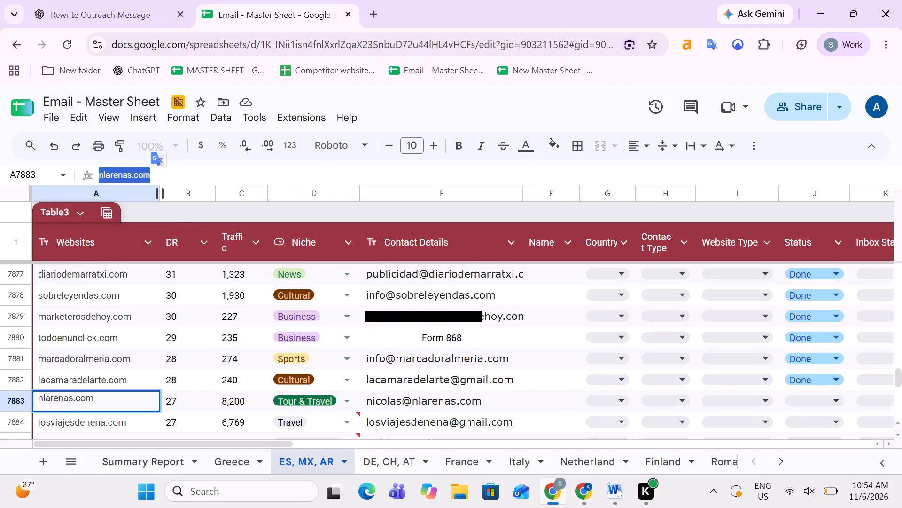
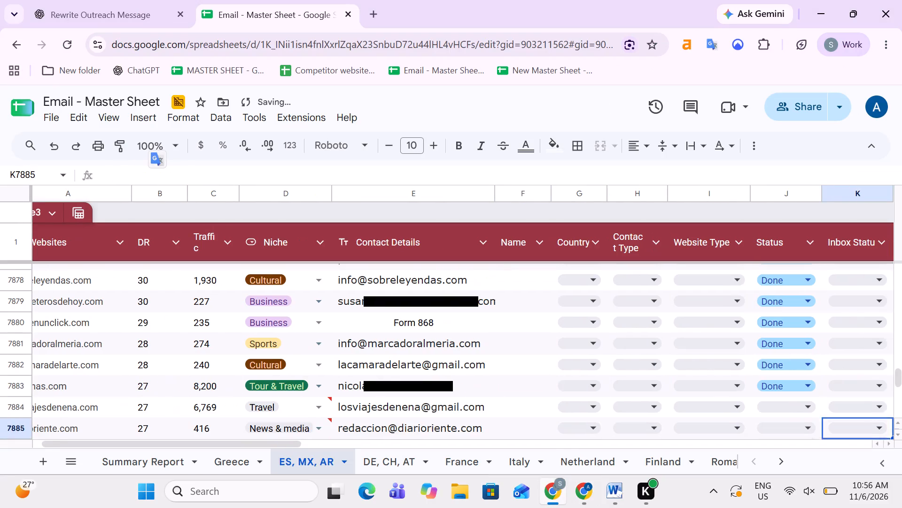
Change the Niche of losviajesdenena.com in row 7884 to Tour & Travel.
{"action": "key", "text": "Left"}
{"action": "key", "text": "Left"}
{"action": "key", "text": "Left"}
{"action": "key", "text": "Left"}
{"action": "key", "text": "Left"}
{"action": "key", "text": "Left"}
{"action": "key", "text": "Left"}
{"action": "key", "text": "Left"}
{"action": "key", "text": "Left"}
{"action": "key", "text": "Left"}
{"action": "key", "text": "Left"}
{"action": "key", "text": "Left"}
{"action": "key", "text": "Left"}
{"action": "key", "text": "Left"}
{"action": "key", "text": "Left"}
{"action": "key", "text": "Left"}
{"action": "key", "text": "Left"}
{"action": "key", "text": "Left"}
{"action": "key", "text": "Left"}
{"action": "key", "text": "Right"}
{"action": "key", "text": "Right"}
{"action": "key", "text": "Right"}
{"action": "key", "text": "Up"}
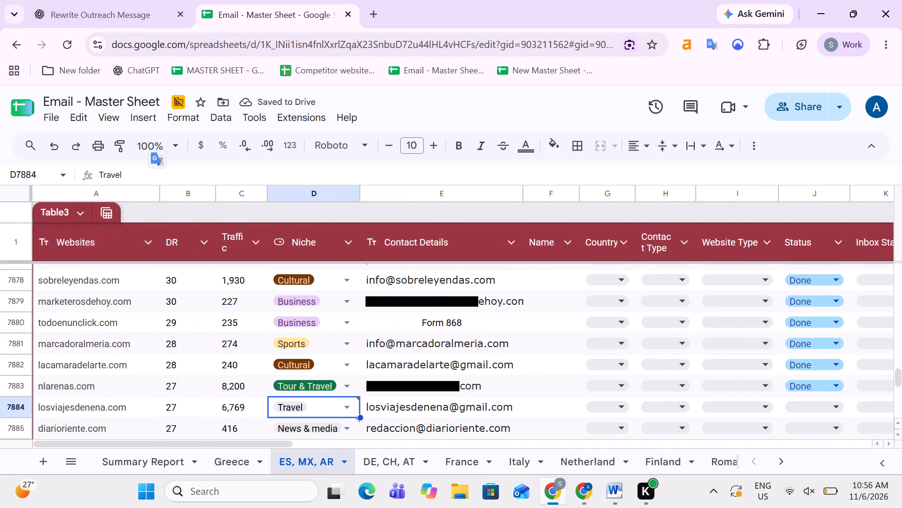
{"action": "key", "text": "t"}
{"action": "key", "text": "Up"}
{"action": "key", "text": "Up"}
{"action": "key", "text": "Return"}
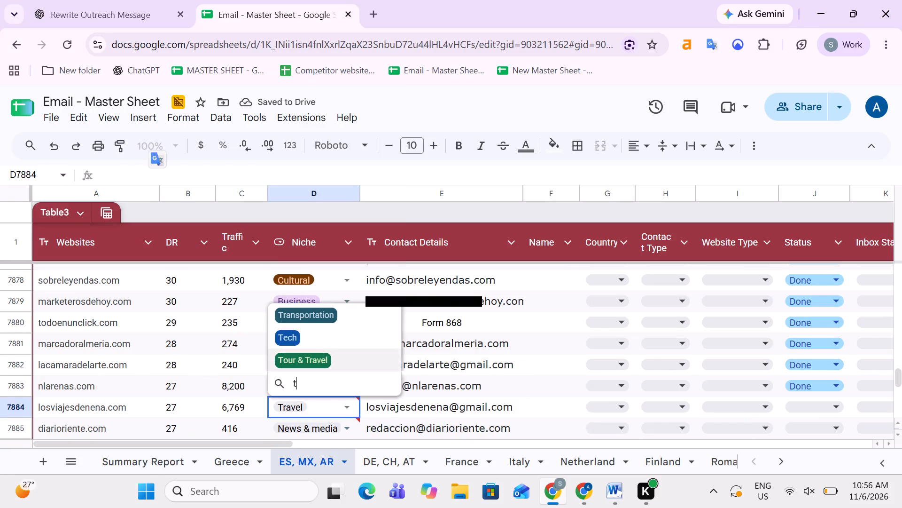
Copy the contact email address of losviajesdenena.com from its Contact Details cell in row 7884.
{"action": "key", "text": "Up"}
{"action": "key", "text": "Right"}
{"action": "triple_click", "coordinate": [139, 167]}
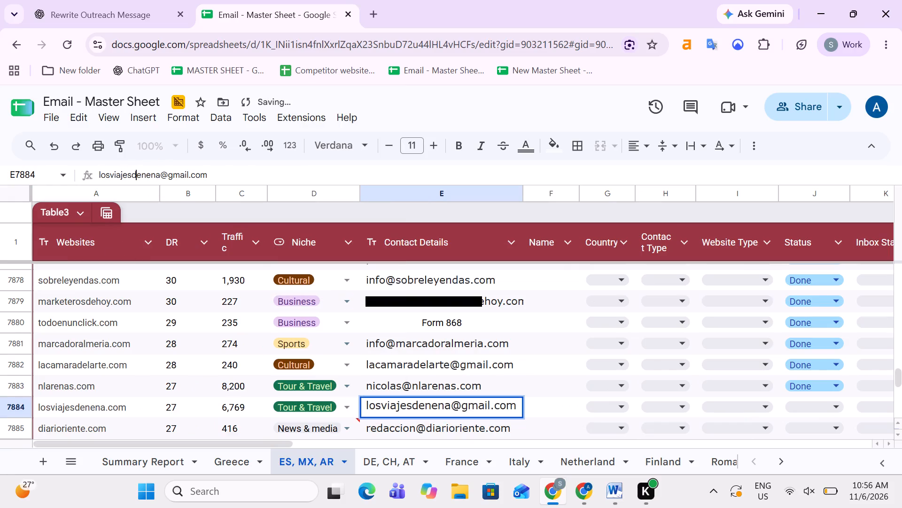
{"action": "triple_click", "coordinate": [146, 175]}
{"action": "key", "text": "ctrl+c"}
{"action": "key", "text": "ctrl+c"}
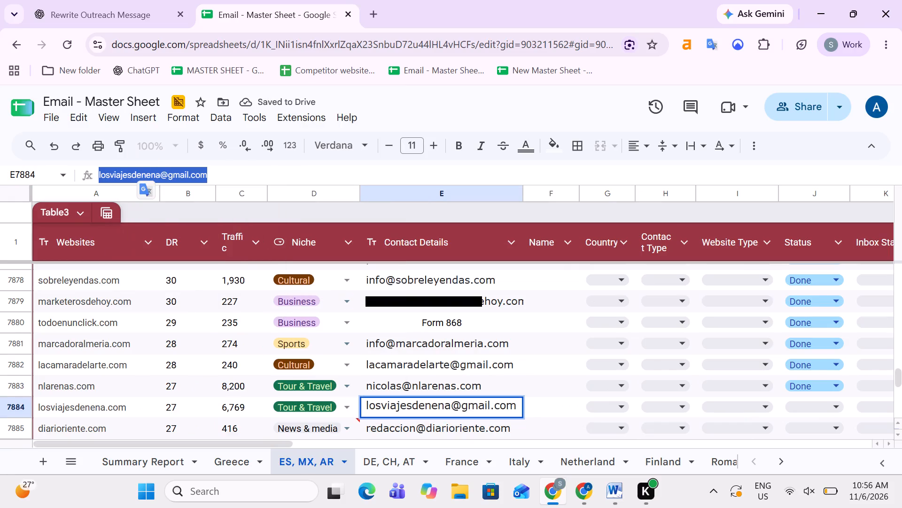
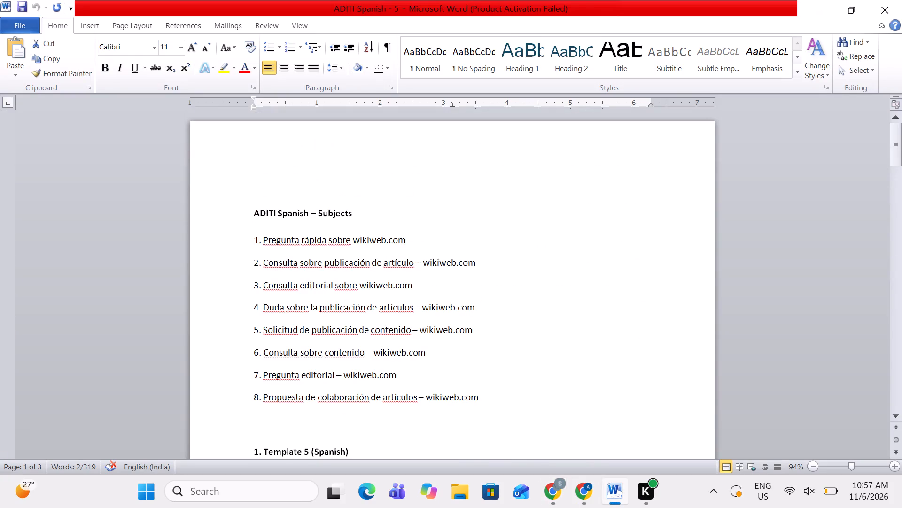
In the Word template document, copy the fifth subject line, "Solicitud de publicación de contenido – wikiweb.com".
{"action": "left_click", "coordinate": [284, 328]}
{"action": "left_click_drag", "start_coordinate": [284, 328], "coordinate": [459, 332]}
{"action": "key", "text": "ctrl+c"}
{"action": "key", "text": "ctrl+c"}
{"action": "key", "text": "ctrl+c"}
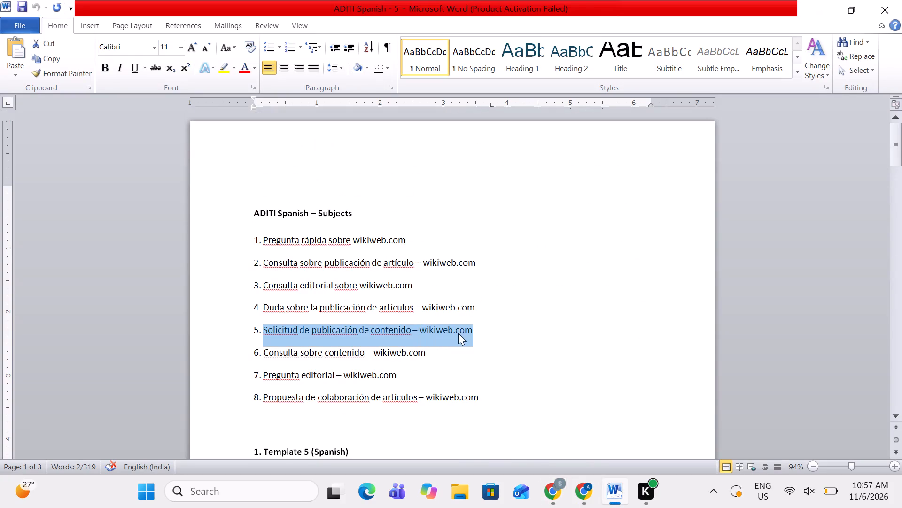
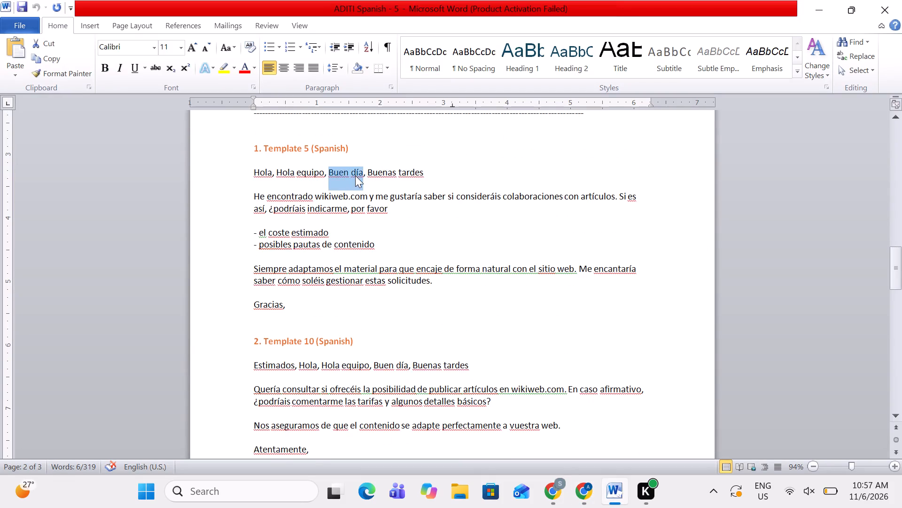
In the Word template document, copy the greeting "Buen día" and then the greeting "Hola" from Template 5 (Spanish).
{"action": "key", "text": "ctrl+c"}
{"action": "key", "text": "ctrl+c"}
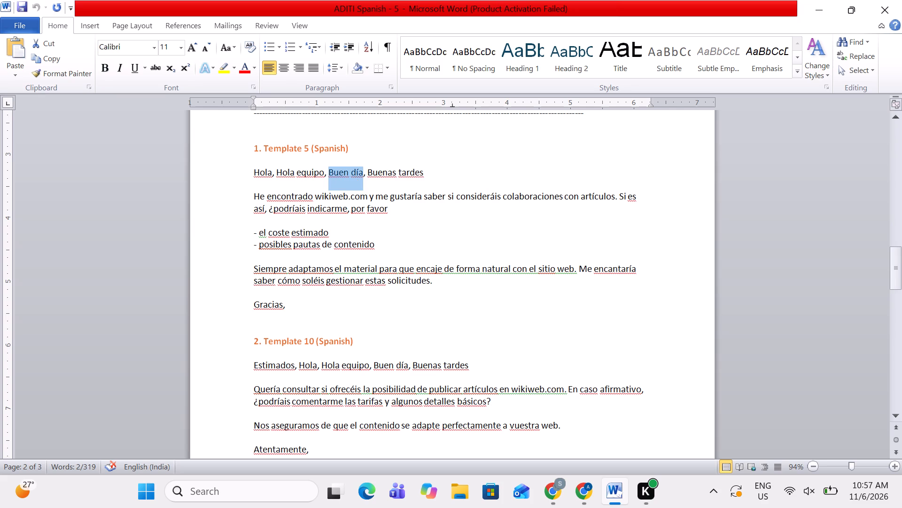
{"action": "double_click", "coordinate": [263, 177]}
{"action": "key", "text": "ctrl+c"}
{"action": "key", "text": "ctrl+c"}
{"action": "key", "text": "ctrl+c"}
{"action": "key", "text": "ctrl+c"}
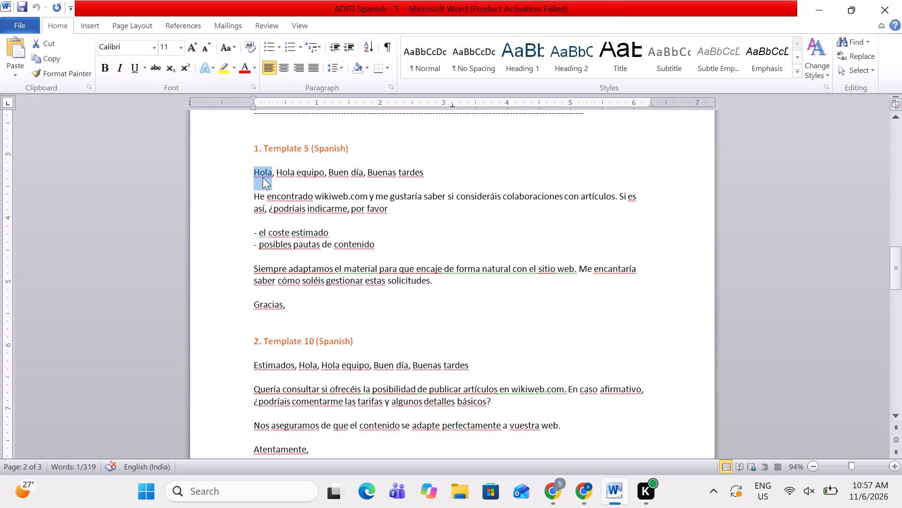
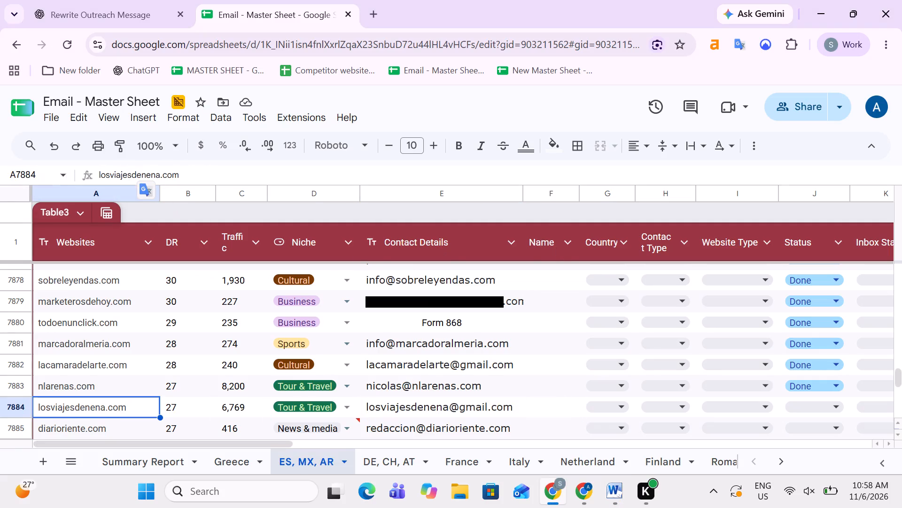
Copy the domain losviajesdenena.com from its Websites cell in row 7884.
{"action": "triple_click", "coordinate": [150, 175]}
{"action": "key", "text": "ctrl+c"}
{"action": "key", "text": "ctrl+c"}
{"action": "key", "text": "ctrl+c"}
{"action": "key", "text": "ctrl+c"}
{"action": "key", "text": "ctrl+c"}
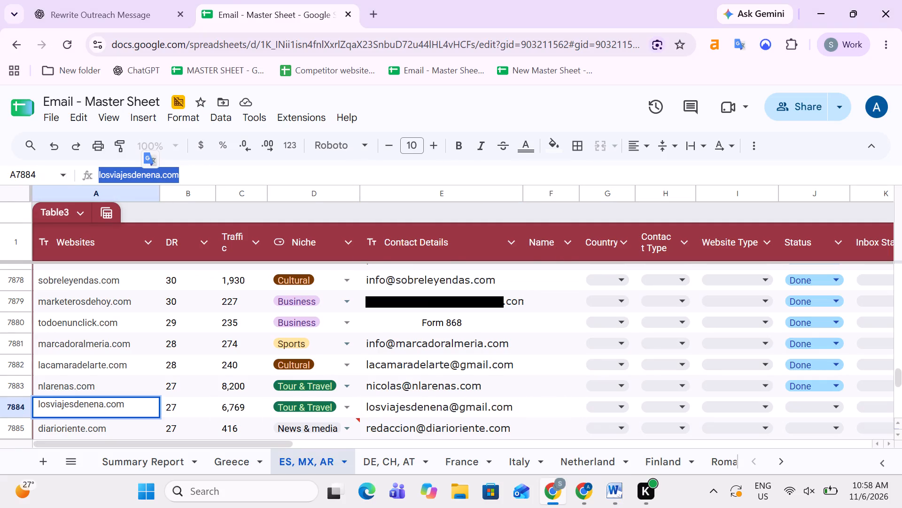
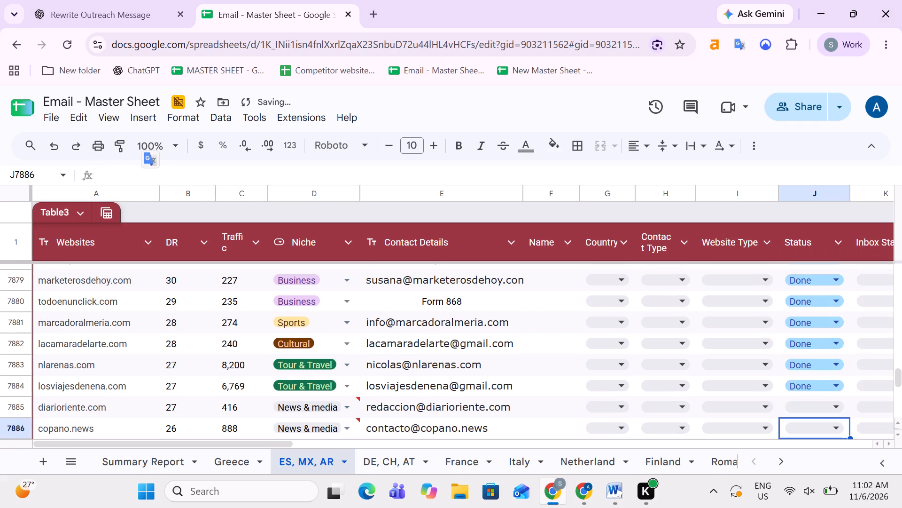
Set the Niche of diarioriente.com in row 7885 to News.
{"action": "key", "text": "Down"}
{"action": "key", "text": "Down"}
{"action": "key", "text": "Down"}
{"action": "key", "text": "Up"}
{"action": "key", "text": "Up"}
{"action": "key", "text": "Up"}
{"action": "key", "text": "Up"}
{"action": "key", "text": "Left"}
{"action": "key", "text": "Left"}
{"action": "key", "text": "Left"}
{"action": "key", "text": "Left"}
{"action": "key", "text": "Left"}
{"action": "key", "text": "Left"}
{"action": "key", "text": "Left"}
{"action": "key", "text": "Left"}
{"action": "key", "text": "Left"}
{"action": "key", "text": "Left"}
{"action": "key", "text": "Left"}
{"action": "key", "text": "Left"}
{"action": "key", "text": "Left"}
{"action": "key", "text": "Left"}
{"action": "key", "text": "Left"}
{"action": "key", "text": "Left"}
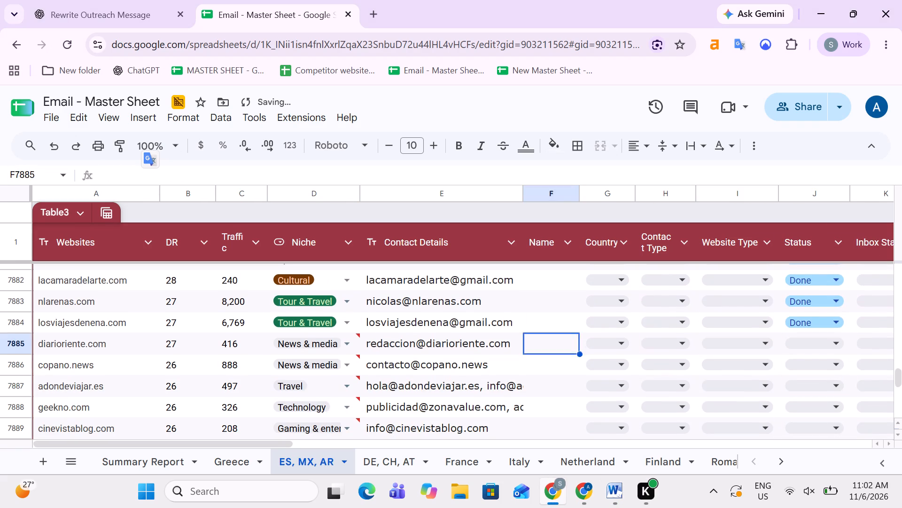
{"action": "key", "text": "Right"}
{"action": "key", "text": "Right"}
{"action": "key", "text": "Right"}
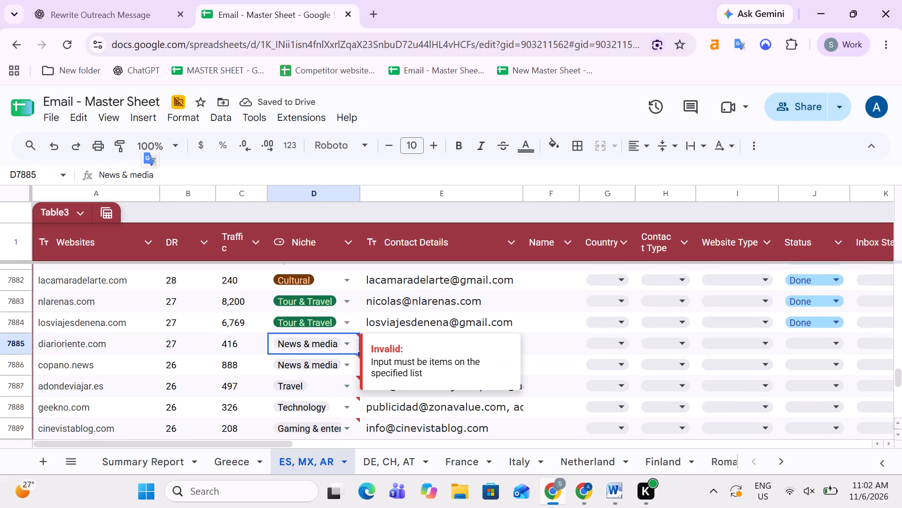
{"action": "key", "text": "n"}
{"action": "key", "text": "Down"}
{"action": "key", "text": "Return"}
Copy the contact email address from the Contact Details cell of diarioriente.com in row 7885.
{"action": "key", "text": "Up"}
{"action": "key", "text": "Right"}
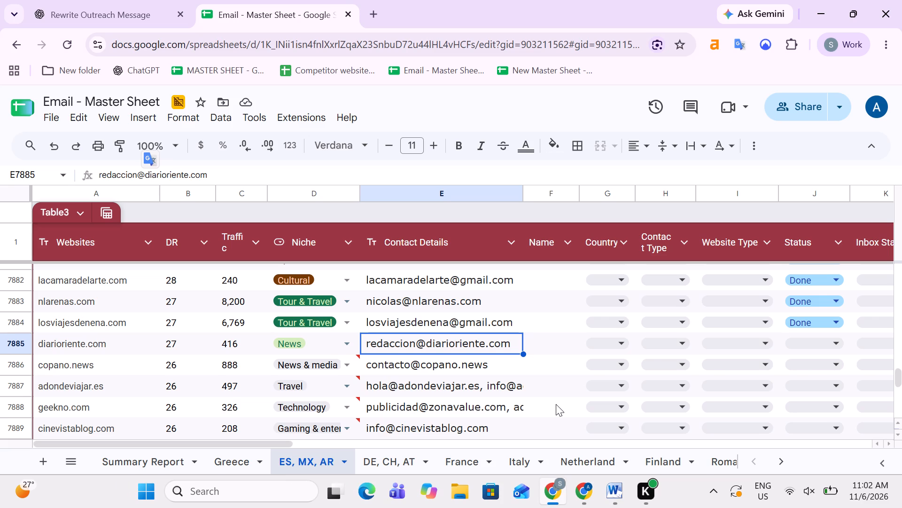
{"action": "triple_click", "coordinate": [140, 171]}
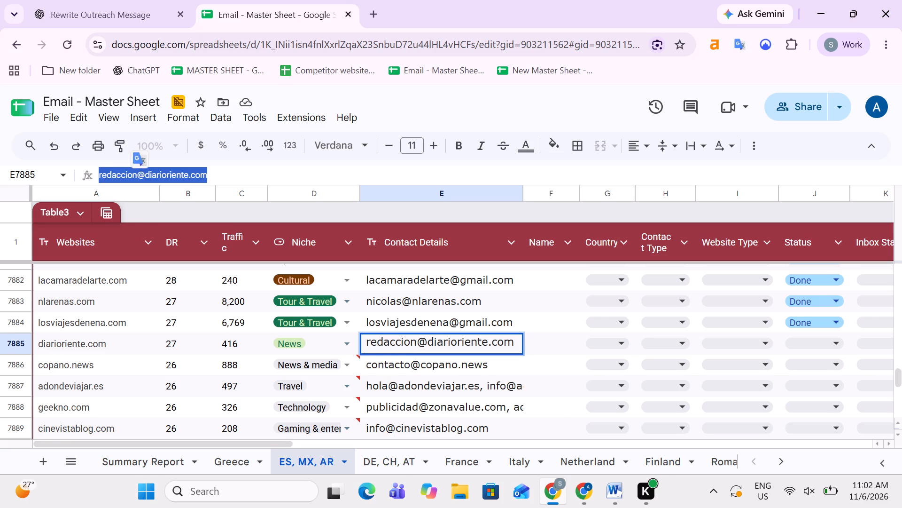
{"action": "key", "text": "ctrl+c"}
{"action": "key", "text": "ctrl+c"}
{"action": "key", "text": "ctrl+c"}
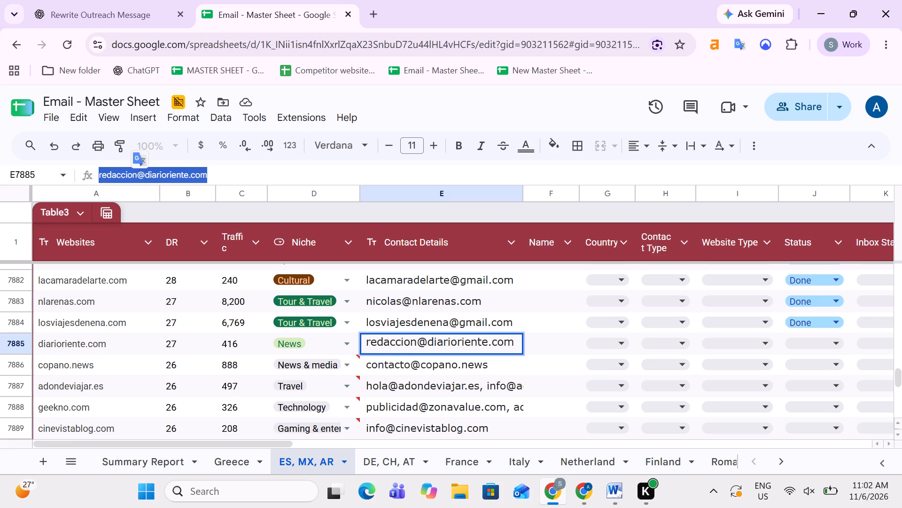
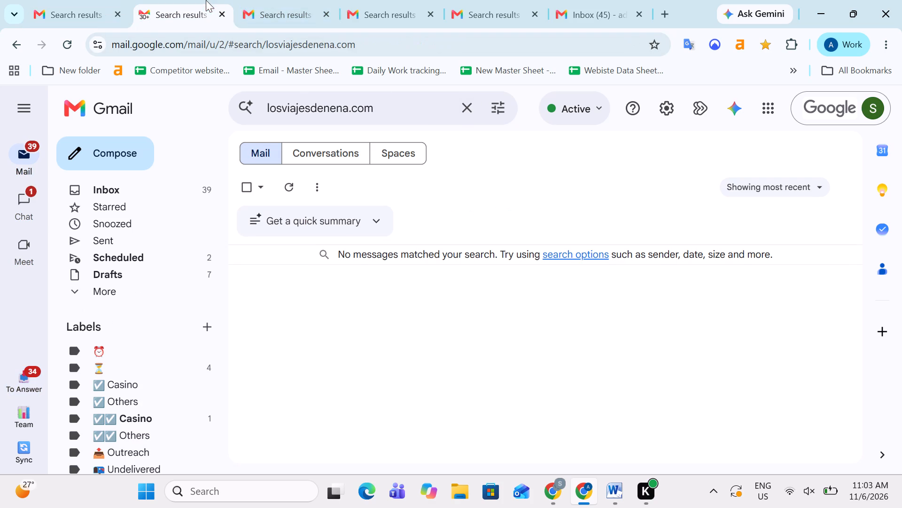
Search the second Gmail mailbox for the copied diarioriente.com editorial contact address and continue to the third mailbox.
{"action": "left_click", "coordinate": [463, 111]}
{"action": "key", "text": "ctrl+v"}
{"action": "key", "text": "Return"}
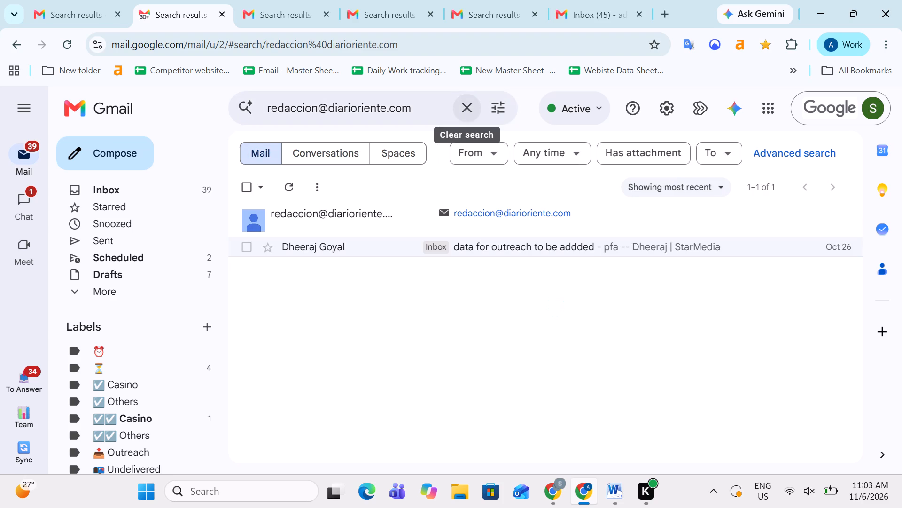
{"action": "left_click", "coordinate": [274, 0]}
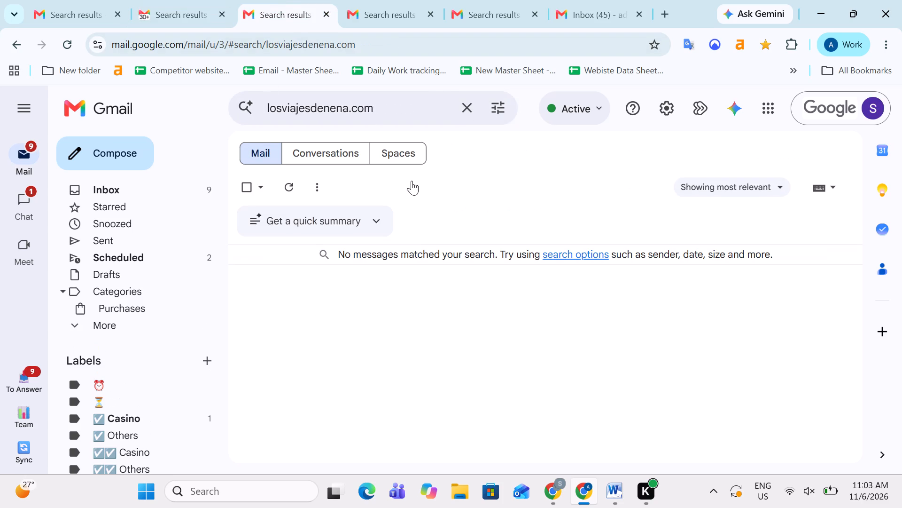
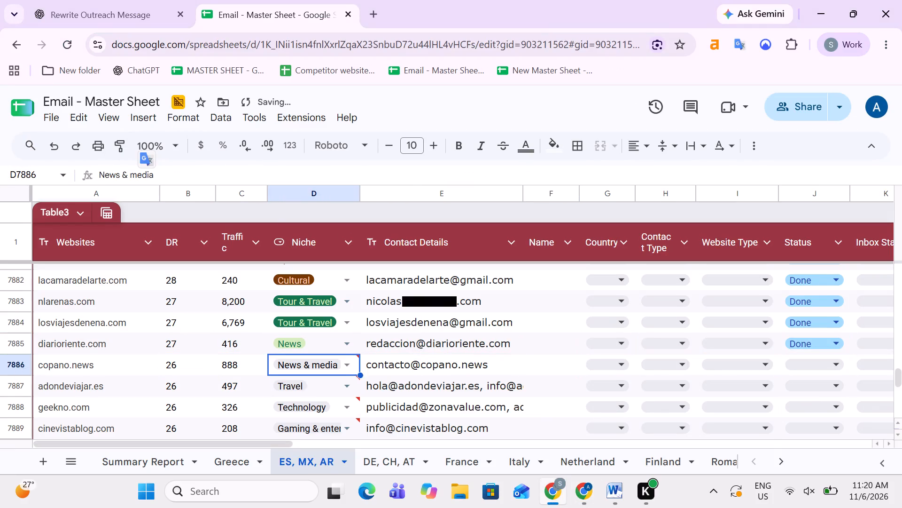
Set the niche of copano.news in row 7886 to News.
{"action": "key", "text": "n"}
{"action": "key", "text": "Down"}
{"action": "key", "text": "Return"}
Copy the contact email address of copano.news from its Contact Details cell in row 7886.
{"action": "key", "text": "Up"}
{"action": "key", "text": "Right"}
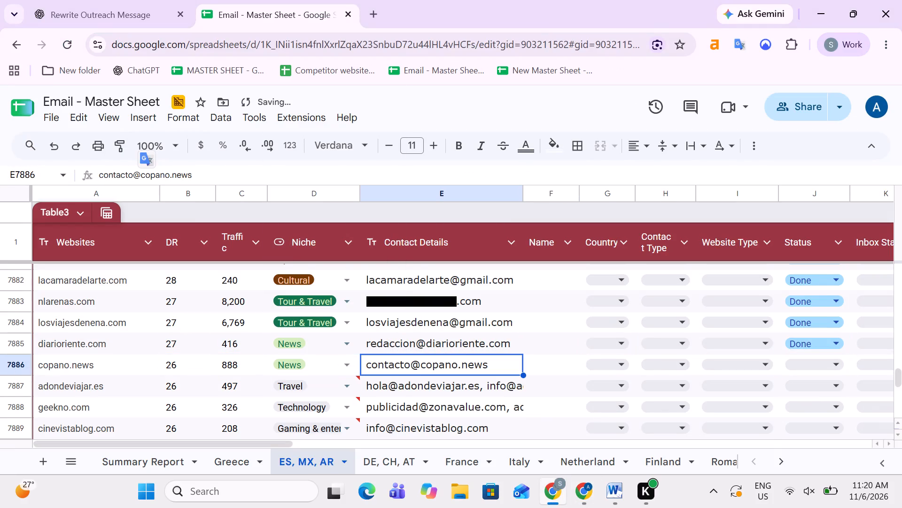
{"action": "triple_click", "coordinate": [153, 178]}
{"action": "key", "text": "ctrl+c"}
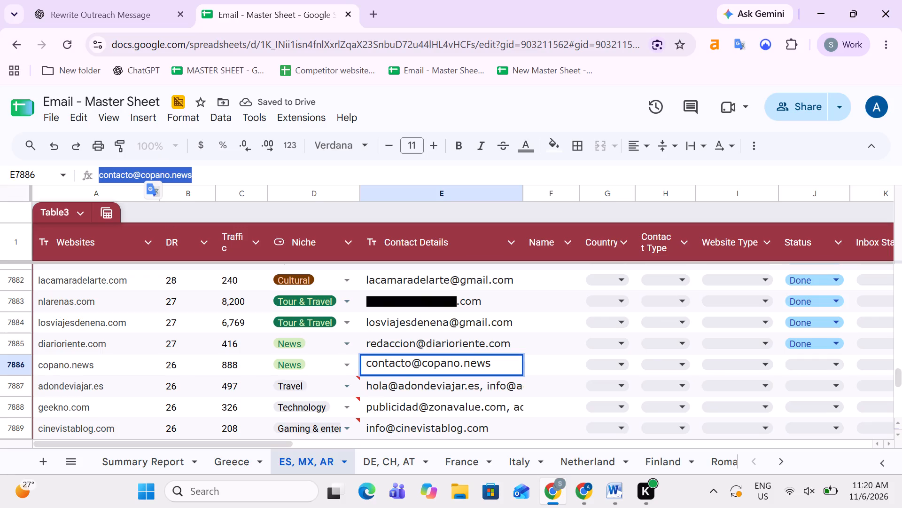
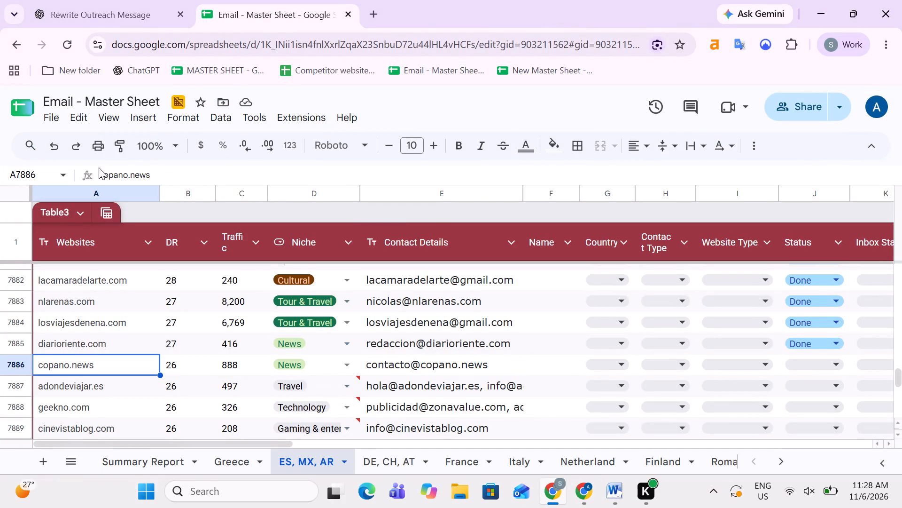
Copy the website name copano.news from the Websites cell in row 7886.
{"action": "triple_click", "coordinate": [118, 173]}
{"action": "key", "text": "ctrl+c"}
{"action": "key", "text": "ctrl+c"}
{"action": "key", "text": "ctrl+c"}
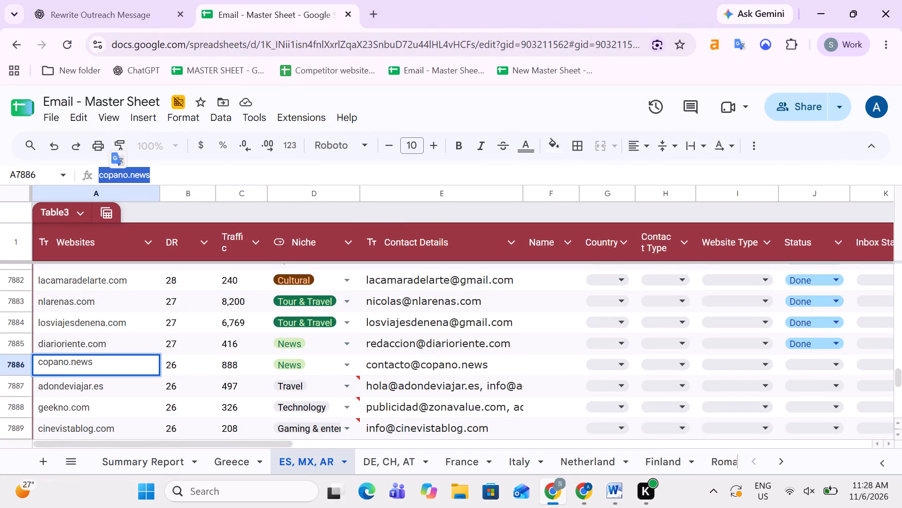
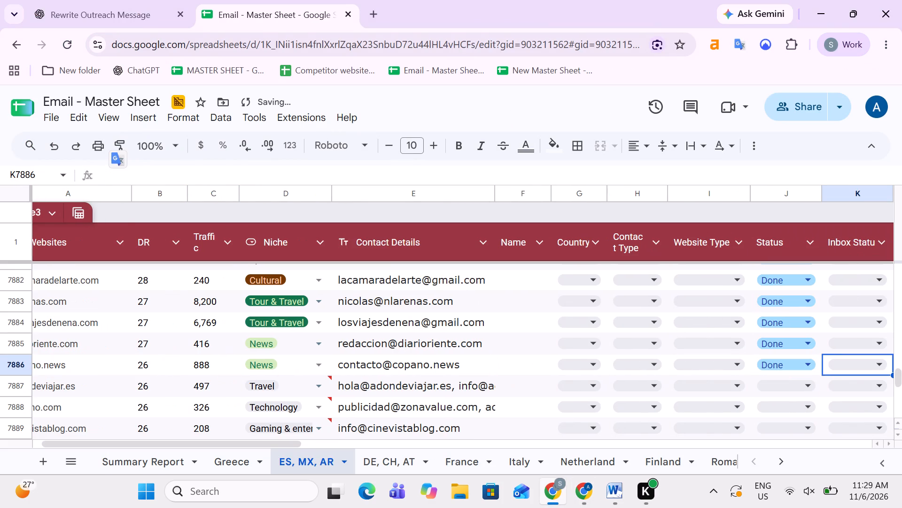
Go to the Contact Details cell of adondeviajar.es in row 7887.
{"action": "key", "text": "Left"}
{"action": "key", "text": "Left"}
{"action": "key", "text": "Left"}
{"action": "key", "text": "Left"}
{"action": "key", "text": "Left"}
{"action": "key", "text": "Left"}
{"action": "key", "text": "Left"}
{"action": "key", "text": "Left"}
{"action": "key", "text": "Left"}
{"action": "key", "text": "Left"}
{"action": "key", "text": "Left"}
{"action": "key", "text": "Left"}
{"action": "key", "text": "Left"}
{"action": "key", "text": "Left"}
{"action": "key", "text": "Left"}
{"action": "key", "text": "Left"}
{"action": "key", "text": "Left"}
{"action": "key", "text": "Left"}
{"action": "key", "text": "Left"}
{"action": "key", "text": "Left"}
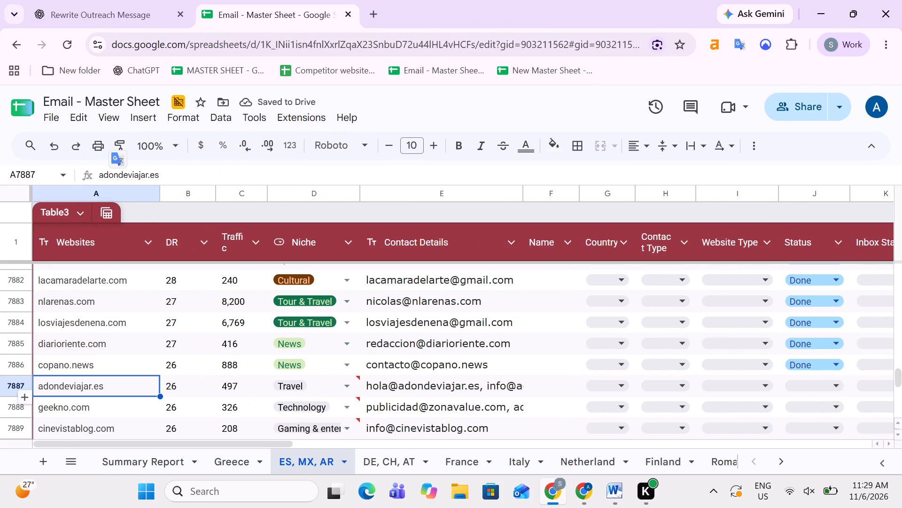
{"action": "key", "text": "Right"}
{"action": "key", "text": "Right"}
{"action": "key", "text": "Right"}
{"action": "key", "text": "Right"}
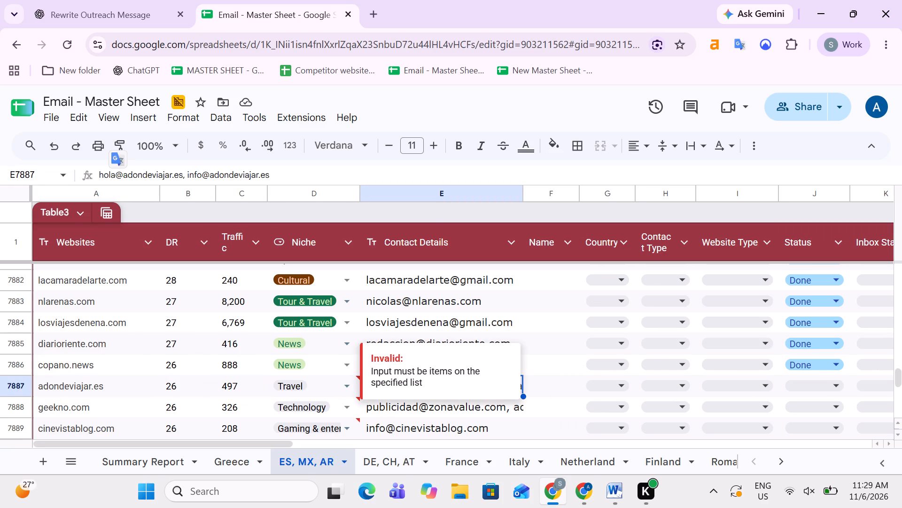
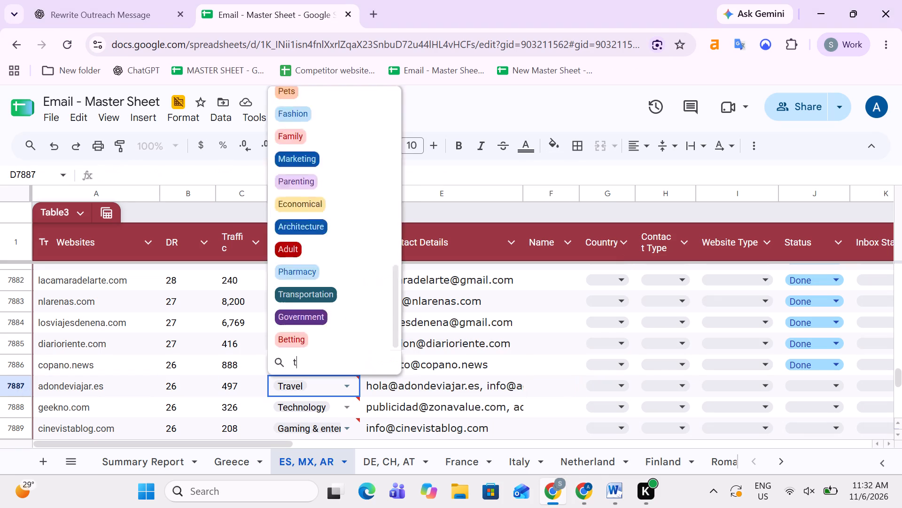
Set the niche of adondeviajar.es in row 7887 to Tour & Travel.
{"action": "key", "text": "Up"}
{"action": "key", "text": "Up"}
{"action": "key", "text": "Return"}
{"action": "key", "text": "Up"}
{"action": "key", "text": "Right"}
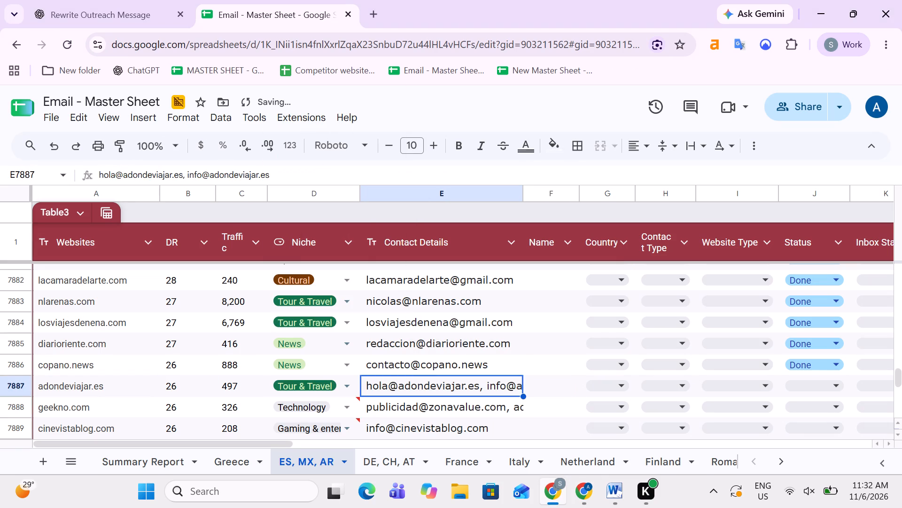
Go to the Websites cell of adondeviajar.es in row 7887.
{"action": "key", "text": "Left"}
{"action": "key", "text": "Left"}
{"action": "key", "text": "Left"}
{"action": "key", "text": "Left"}
{"action": "key", "text": "Left"}
{"action": "key", "text": "Left"}
{"action": "key", "text": "Left"}
{"action": "key", "text": "Left"}
{"action": "key", "text": "Left"}
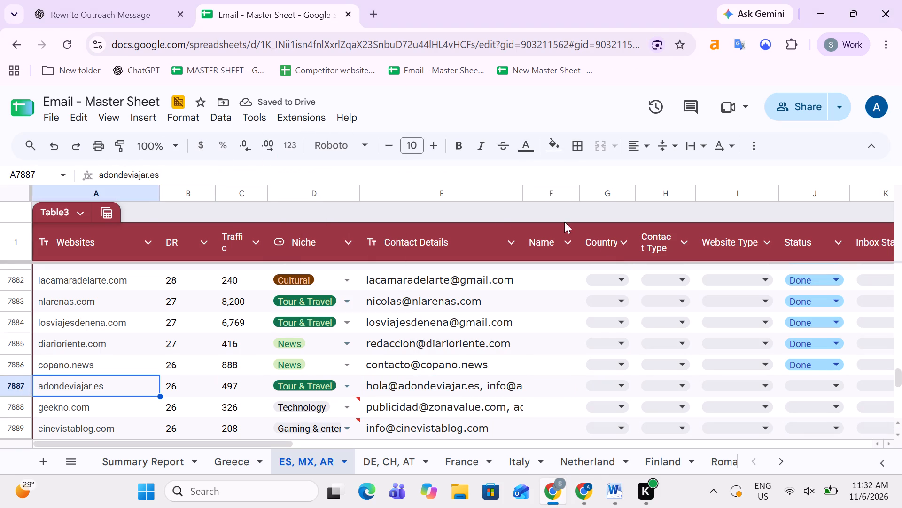
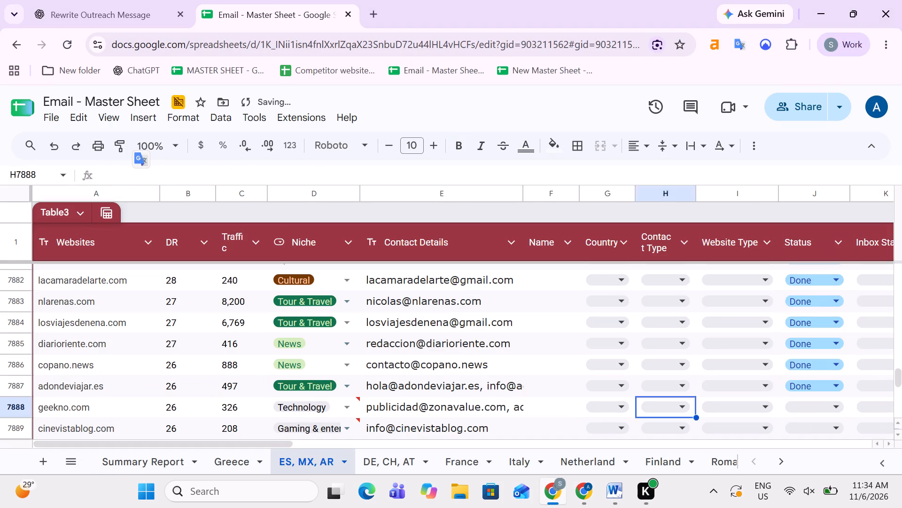
Set the niche of geekno.com in row 7888 to Tech and go to its Contact Details cell.
{"action": "key", "text": "Right"}
{"action": "key", "text": "Right"}
{"action": "key", "text": "Right"}
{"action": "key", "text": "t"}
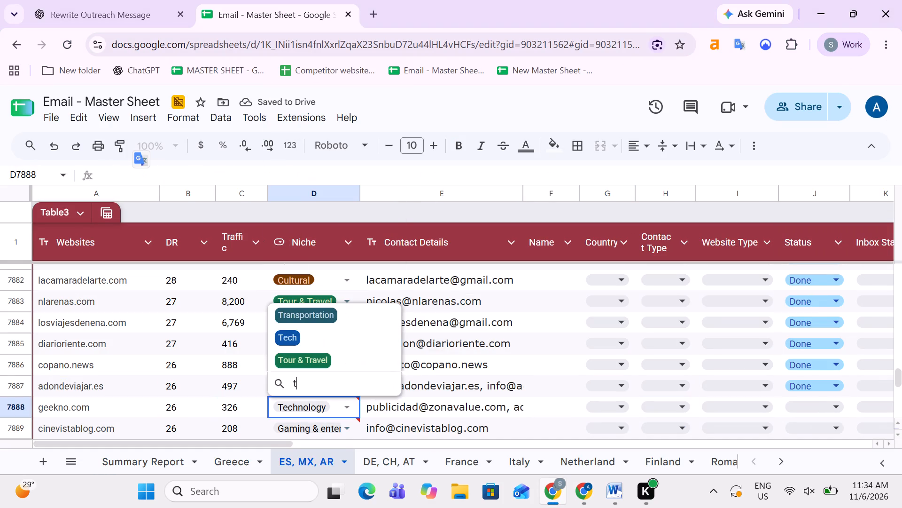
{"action": "key", "text": "Up"}
{"action": "key", "text": "Up"}
{"action": "key", "text": "Up"}
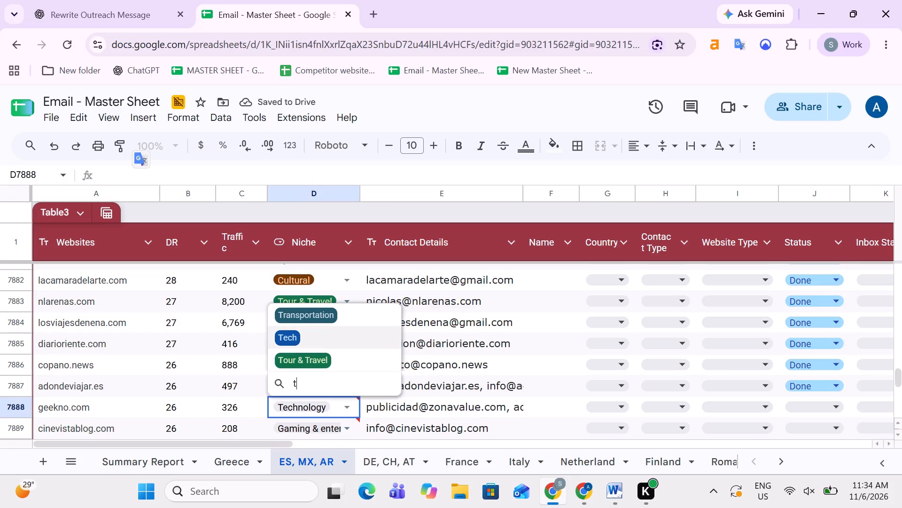
{"action": "key", "text": "Return"}
{"action": "key", "text": "Up"}
{"action": "key", "text": "Right"}
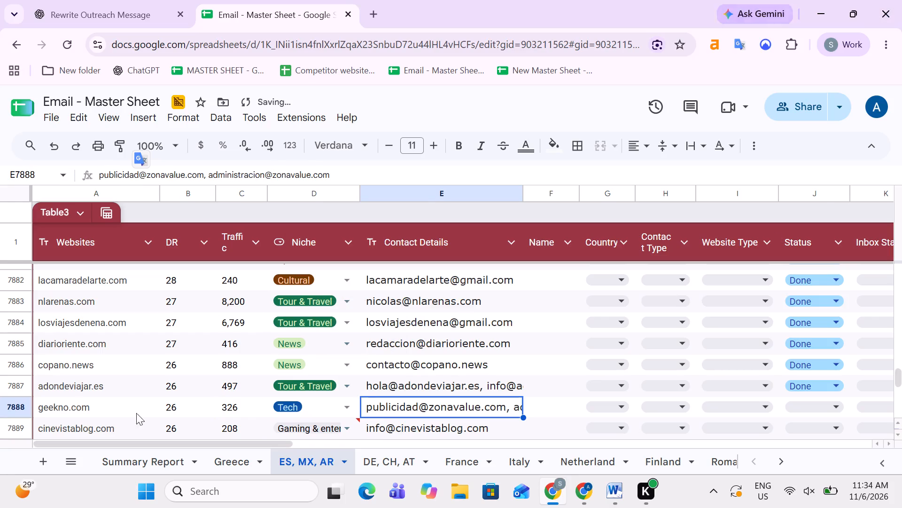
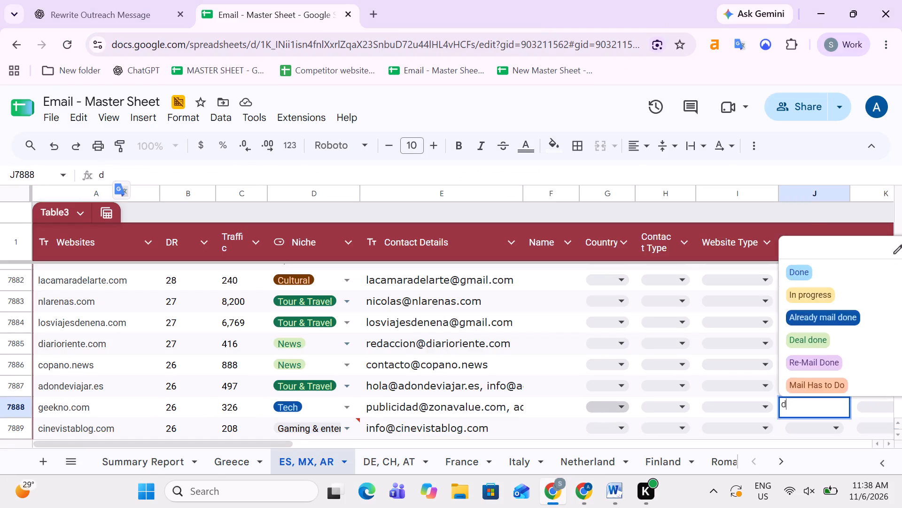
Set the status of geekno.com in row 7888 to Done.
{"action": "key", "text": "Return"}
Select the run of Done cells in the Status column from row 7878 to row 7888 to count them.
{"action": "key", "text": "Up"}
{"action": "key", "text": "Right"}
{"action": "key", "text": "Right"}
{"action": "key", "text": "Right"}
{"action": "key", "text": "Right"}
{"action": "key", "text": "Left"}
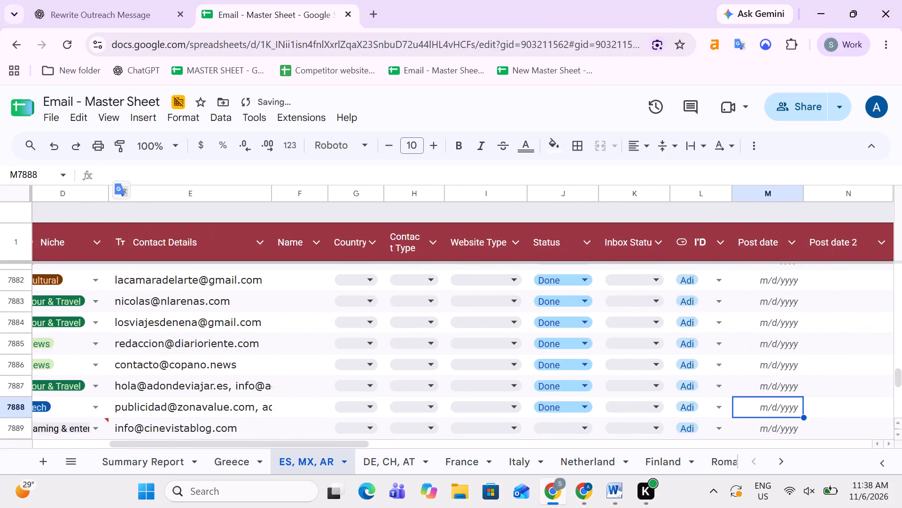
{"action": "key", "text": "ctrl+Up"}
{"action": "key", "text": "Down"}
{"action": "key", "text": "Left"}
{"action": "key", "text": "Left"}
{"action": "key", "text": "Left"}
{"action": "key", "text": "ctrl+shift+Down"}
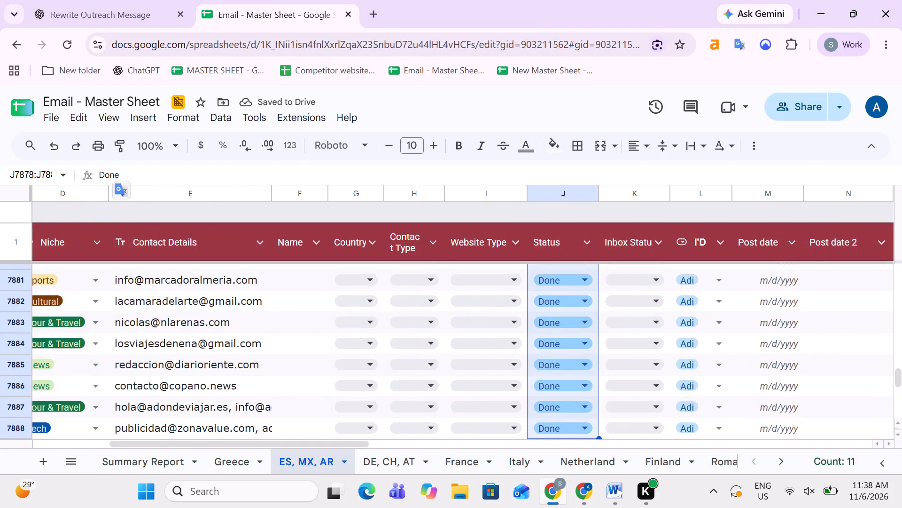
Change the niche of cinevistablog.com in row 7889 to Entertainment.
{"action": "key", "text": "Down"}
{"action": "key", "text": "ctrl+Down"}
{"action": "key", "text": "Down"}
{"action": "key", "text": "Down"}
{"action": "key", "text": "Down"}
{"action": "key", "text": "Down"}
{"action": "key", "text": "Down"}
{"action": "key", "text": "Down"}
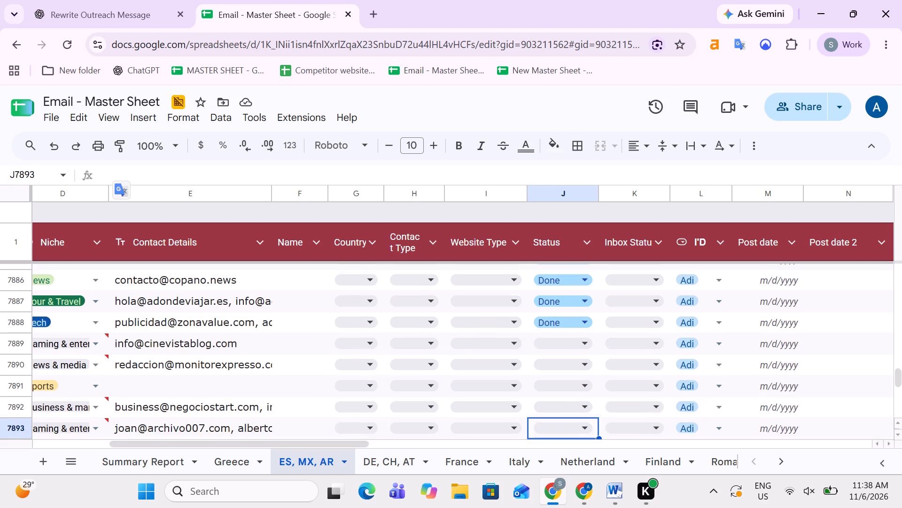
{"action": "key", "text": "Up"}
{"action": "key", "text": "Up"}
{"action": "key", "text": "Up"}
{"action": "key", "text": "Up"}
{"action": "key", "text": "Up"}
{"action": "key", "text": "Left"}
{"action": "key", "text": "Left"}
{"action": "key", "text": "Left"}
{"action": "key", "text": "Left"}
{"action": "key", "text": "Left"}
{"action": "key", "text": "Left"}
{"action": "key", "text": "Left"}
{"action": "key", "text": "Left"}
{"action": "key", "text": "Left"}
{"action": "key", "text": "Left"}
{"action": "key", "text": "Left"}
{"action": "key", "text": "Left"}
{"action": "key", "text": "Left"}
{"action": "key", "text": "Left"}
{"action": "key", "text": "Left"}
{"action": "key", "text": "Left"}
{"action": "key", "text": "Left"}
{"action": "key", "text": "Left"}
{"action": "key", "text": "Left"}
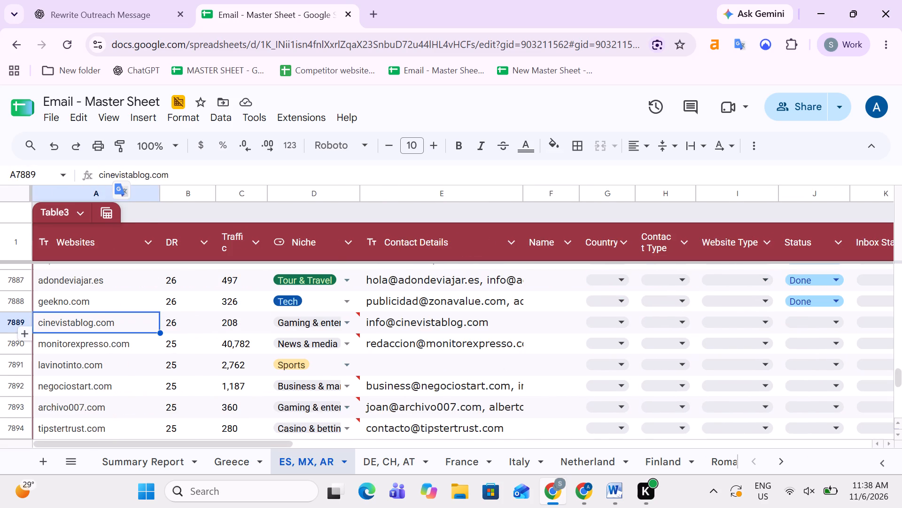
{"action": "key", "text": "Right"}
{"action": "key", "text": "Right"}
{"action": "key", "text": "Right"}
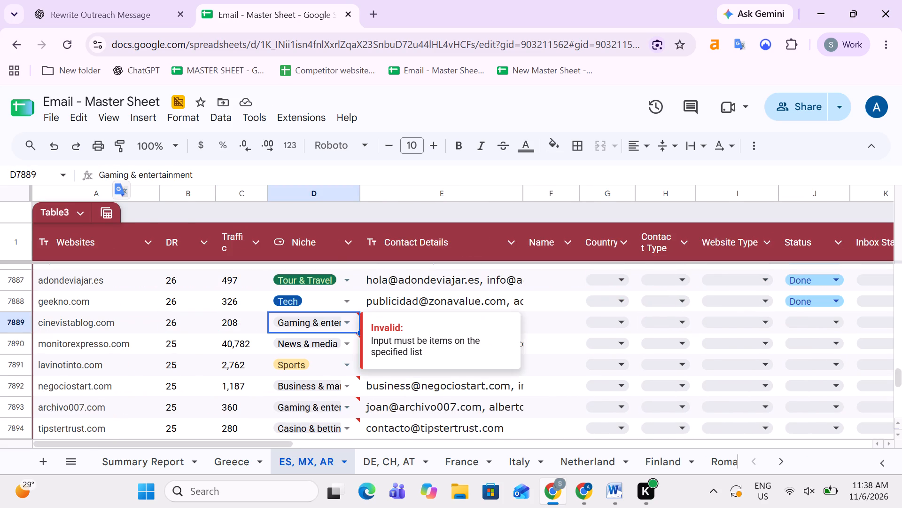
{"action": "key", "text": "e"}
{"action": "key", "text": "Down"}
{"action": "key", "text": "Return"}
Copy the contact email address of cinevistablog.com from its Contact Details cell in row 7889.
{"action": "key", "text": "Up"}
{"action": "key", "text": "Right"}
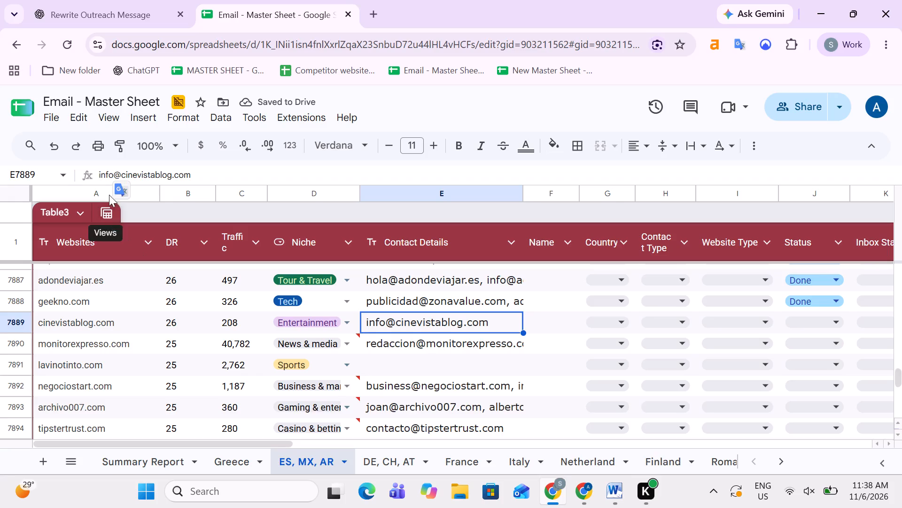
{"action": "triple_click", "coordinate": [154, 170]}
{"action": "key", "text": "ctrl+c"}
{"action": "key", "text": "ctrl+c"}
{"action": "key", "text": "ctrl+c"}
{"action": "key", "text": "ctrl+c"}
{"action": "key", "text": "ctrl+c"}
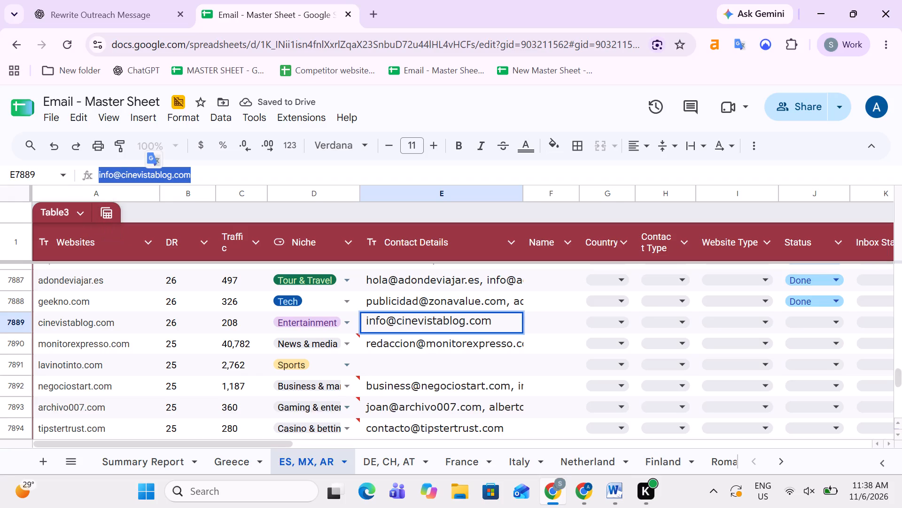
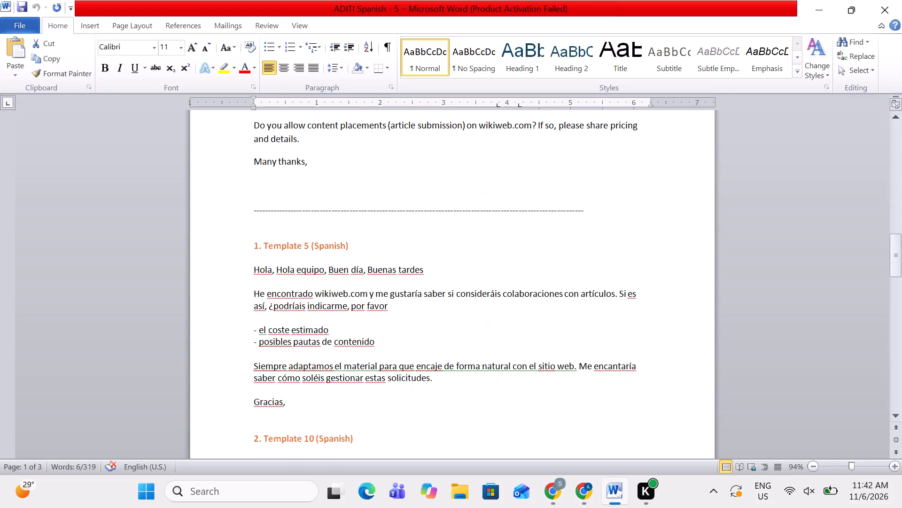
Select the greeting "Buen día" in the opening line of Template 5 (Spanish).
{"action": "left_click", "coordinate": [332, 268]}
{"action": "left_click_drag", "start_coordinate": [333, 268], "coordinate": [355, 270]}
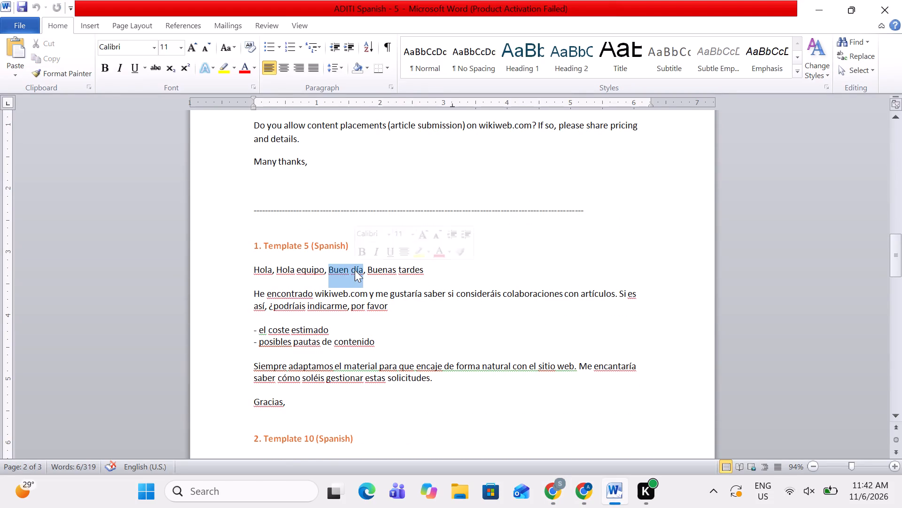
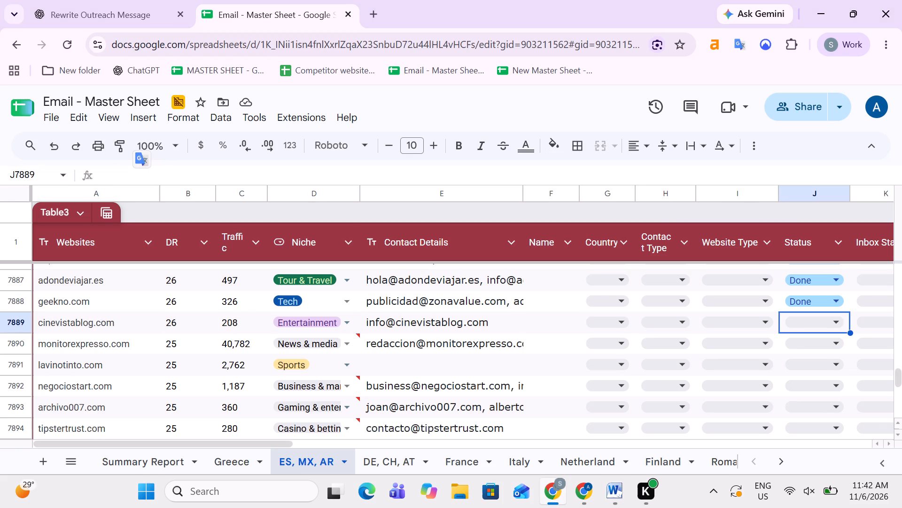
Set the Status of cinevistablog.com in row 7889 to Done.
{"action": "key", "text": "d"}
{"action": "key", "text": "Down"}
{"action": "key", "text": "Return"}
Change the Niche of monitorexpresso.com in row 7890 to News.
{"action": "key", "text": "Left"}
{"action": "key", "text": "Left"}
{"action": "key", "text": "Left"}
{"action": "key", "text": "Left"}
{"action": "key", "text": "Left"}
{"action": "key", "text": "Left"}
{"action": "key", "text": "Left"}
{"action": "key", "text": "Left"}
{"action": "key", "text": "Left"}
{"action": "key", "text": "Left"}
{"action": "key", "text": "Left"}
{"action": "key", "text": "Left"}
{"action": "key", "text": "Left"}
{"action": "key", "text": "Left"}
{"action": "key", "text": "Left"}
{"action": "key", "text": "Left"}
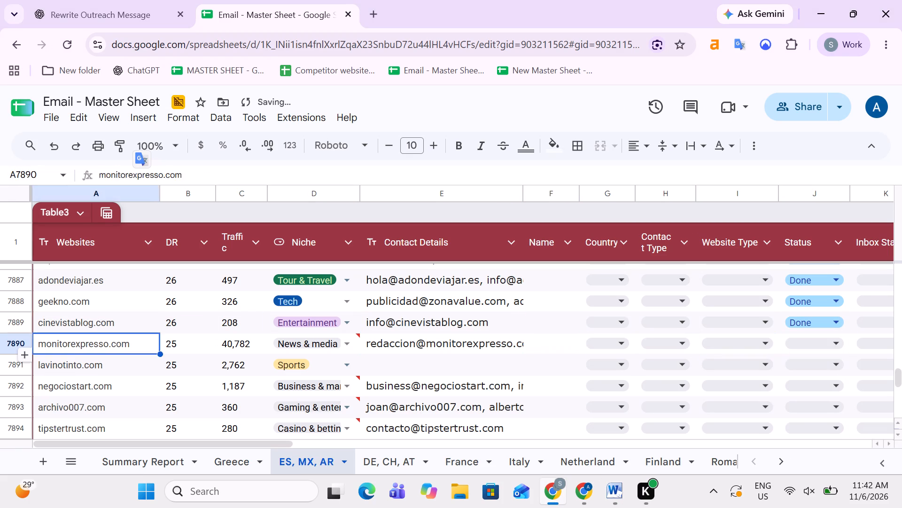
{"action": "key", "text": "Right"}
{"action": "key", "text": "Right"}
{"action": "key", "text": "Right"}
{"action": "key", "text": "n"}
{"action": "key", "text": "Down"}
{"action": "key", "text": "Return"}
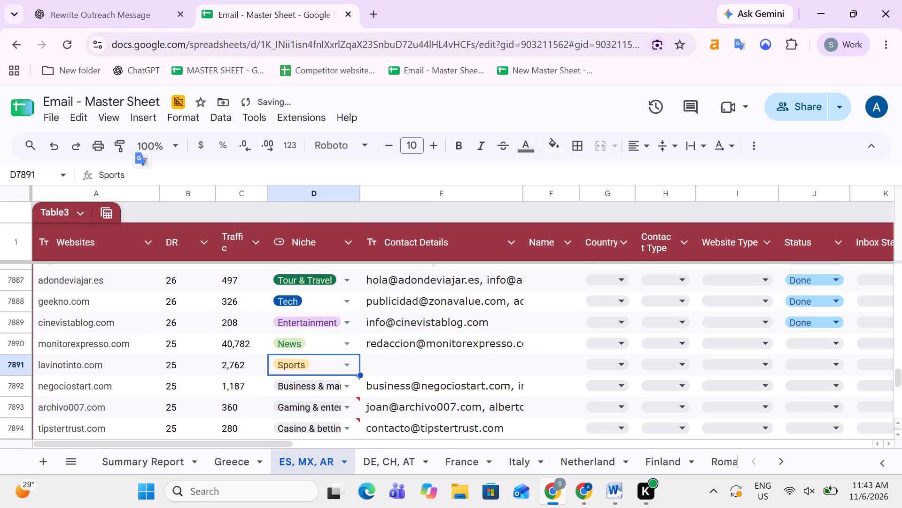
Copy the contact e-mail address of monitorexpresso.com from its Contact Details cell in row 7890.
{"action": "key", "text": "Up"}
{"action": "key", "text": "Right"}
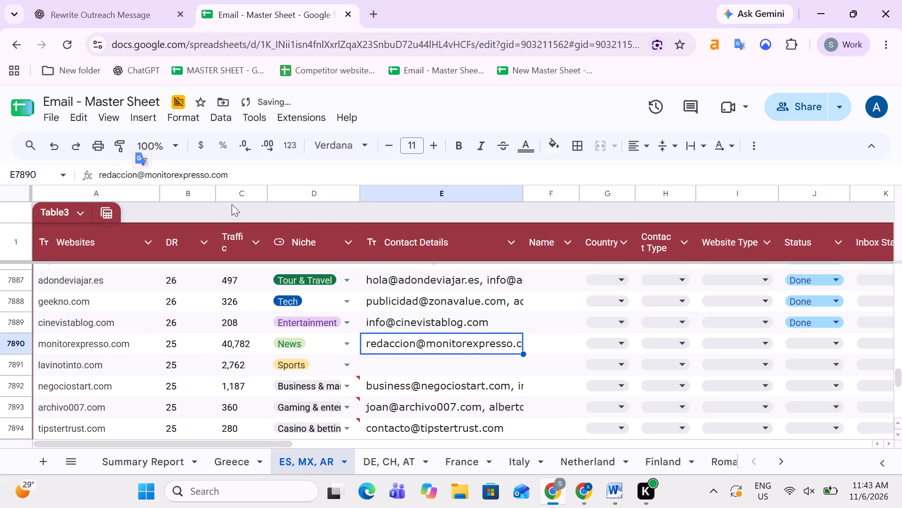
{"action": "triple_click", "coordinate": [207, 176]}
{"action": "key", "text": "ctrl+c"}
{"action": "key", "text": "ctrl+c"}
{"action": "key", "text": "ctrl+c"}
{"action": "key", "text": "ctrl+c"}
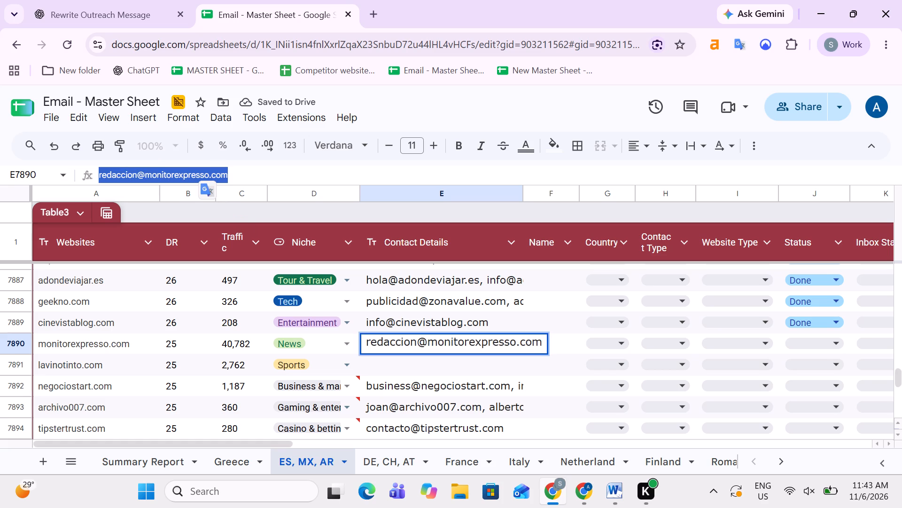
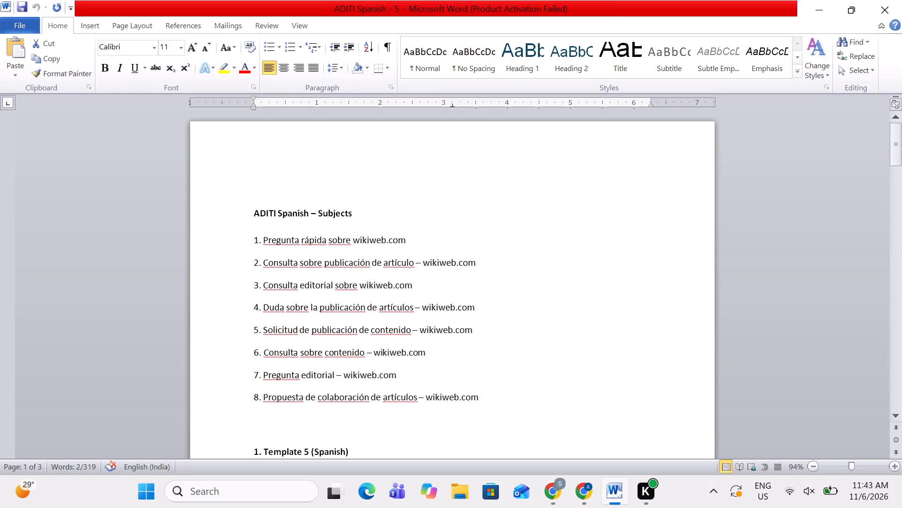
Select the third Spanish subject line, "Consulta editorial sobre wikiweb.com", in the ADITI Spanish subjects list.
{"action": "left_click", "coordinate": [282, 285]}
{"action": "left_click_drag", "start_coordinate": [282, 285], "coordinate": [412, 297]}
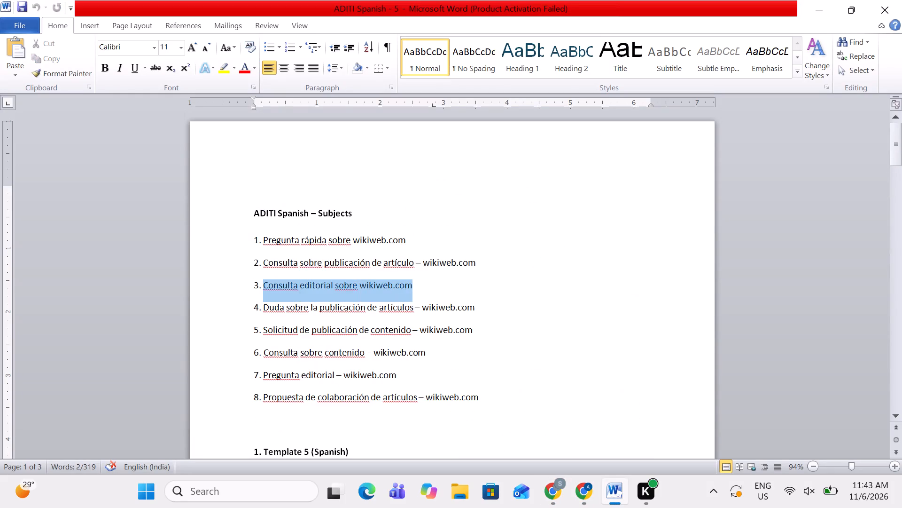
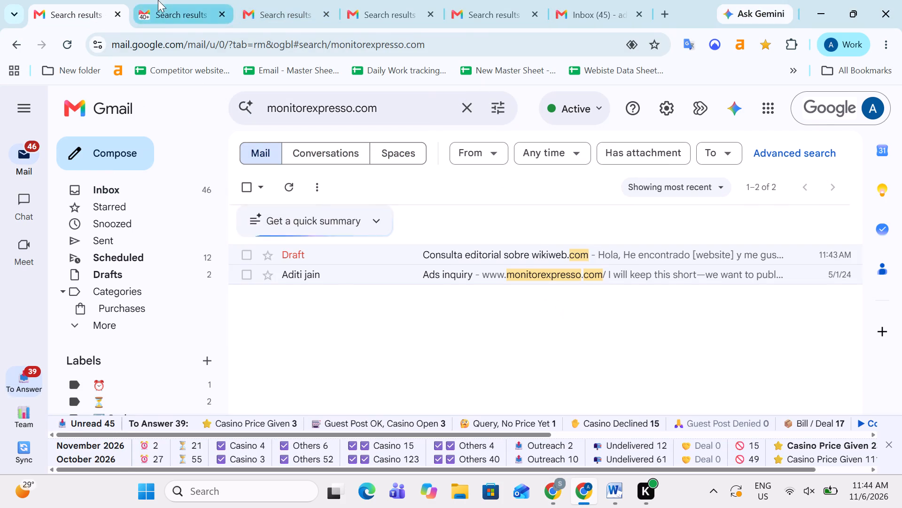
Search the second and third Gmail mailboxes for monitorexpresso.com to check for prior outreach.
{"action": "left_click", "coordinate": [158, 0]}
{"action": "left_click", "coordinate": [479, 107]}
{"action": "key", "text": "ctrl+v"}
{"action": "key", "text": "Return"}
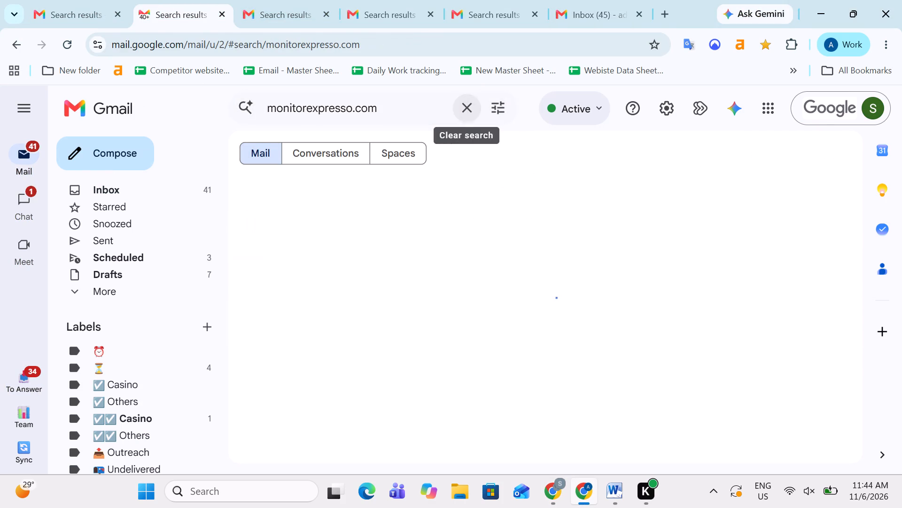
{"action": "left_click", "coordinate": [283, 0]}
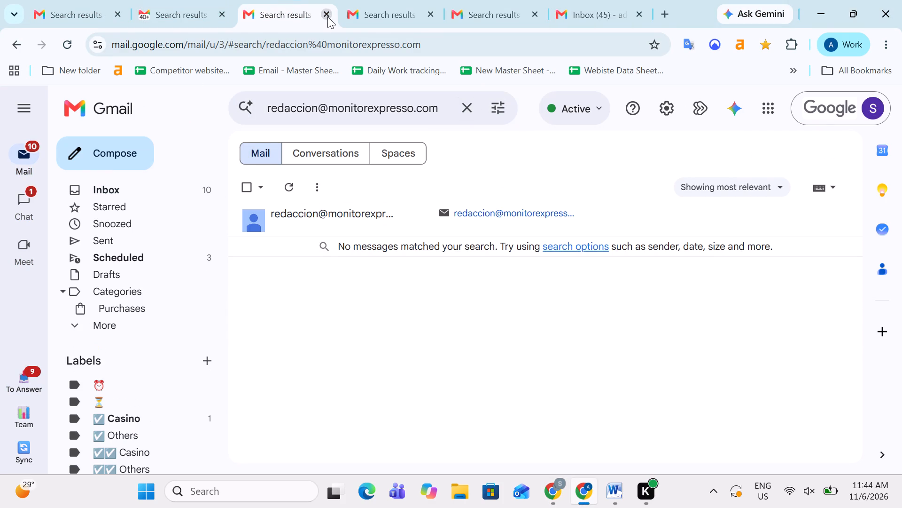
{"action": "left_click", "coordinate": [460, 113]}
{"action": "key", "text": "ctrl+v"}
{"action": "key", "text": "Return"}
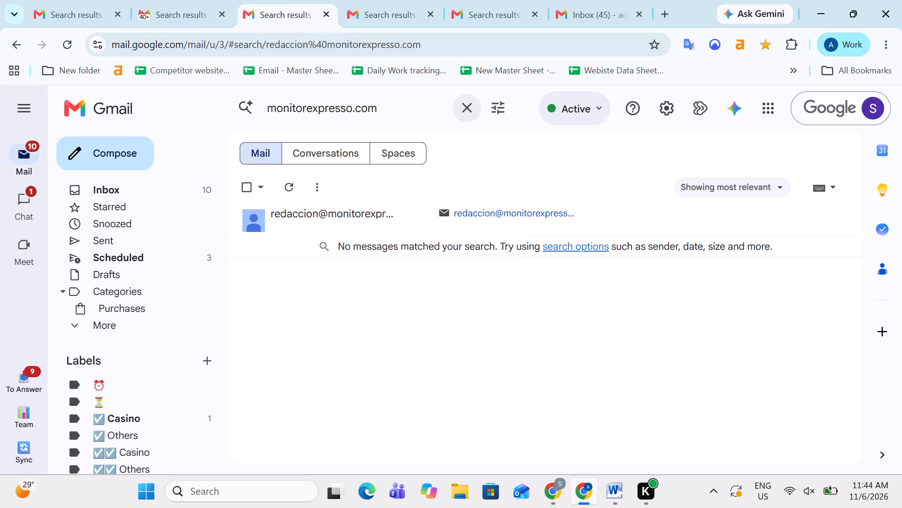
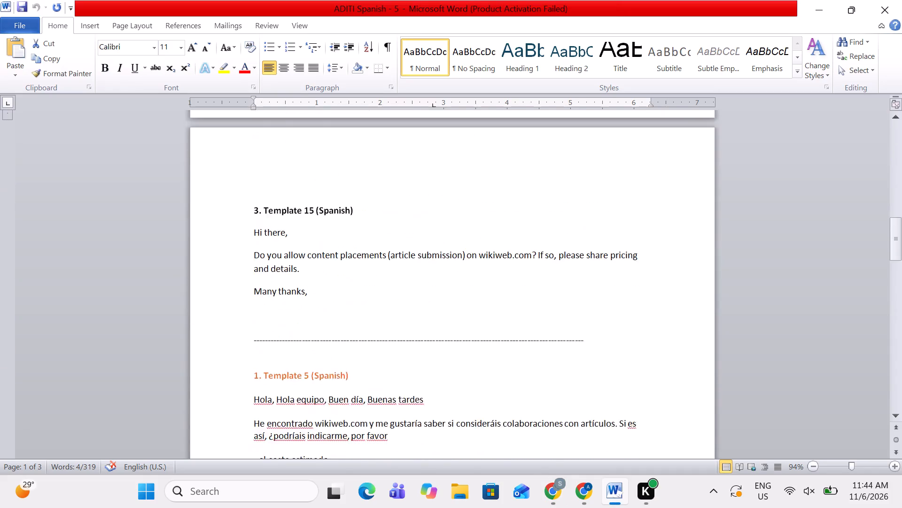
Copy the greeting word Estimados from Template 10 (Spanish) and return to the previous window.
{"action": "scroll", "coordinate": [373, 329], "scroll_direction": "down", "scroll_amount": 19}
{"action": "scroll", "coordinate": [367, 329], "scroll_direction": "up", "scroll_amount": 3}
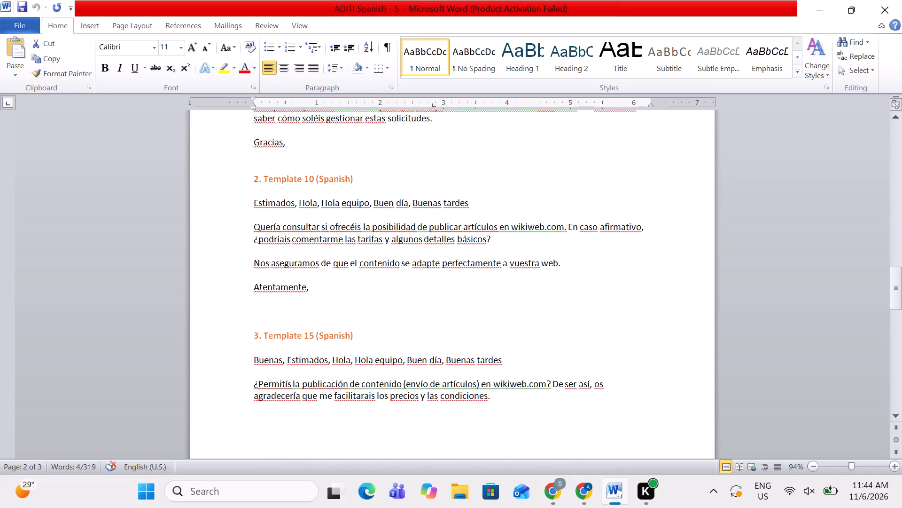
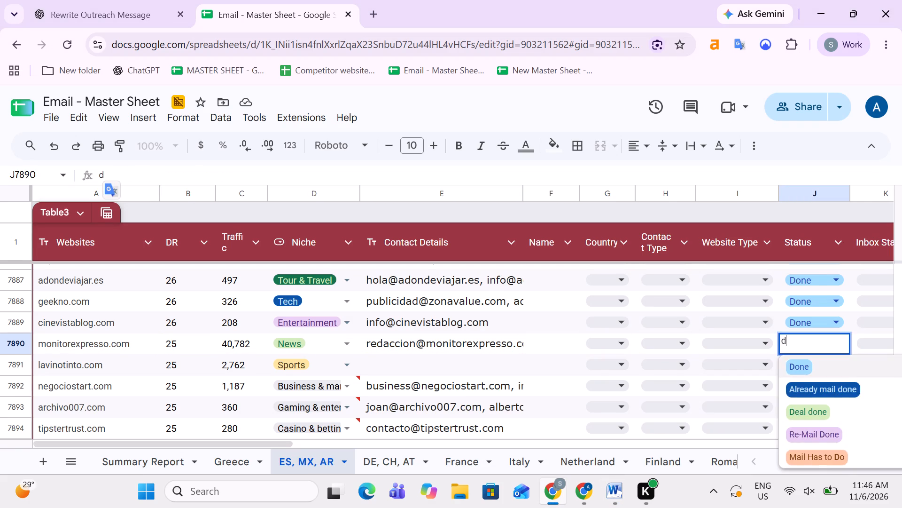
Set the Status of monitorexpresso.com in row 7890 to Done.
{"action": "key", "text": "Return"}
Go to the Websites cell of lavinotinto.com in row 7891.
{"action": "key", "text": "Left"}
{"action": "key", "text": "Left"}
{"action": "key", "text": "Left"}
{"action": "key", "text": "Left"}
{"action": "key", "text": "Left"}
{"action": "key", "text": "Left"}
{"action": "key", "text": "Left"}
{"action": "key", "text": "Left"}
{"action": "key", "text": "Left"}
{"action": "key", "text": "Left"}
{"action": "key", "text": "Left"}
{"action": "key", "text": "Left"}
{"action": "key", "text": "Left"}
{"action": "key", "text": "Left"}
{"action": "key", "text": "Left"}
{"action": "key", "text": "Left"}
{"action": "key", "text": "Left"}
{"action": "key", "text": "Left"}
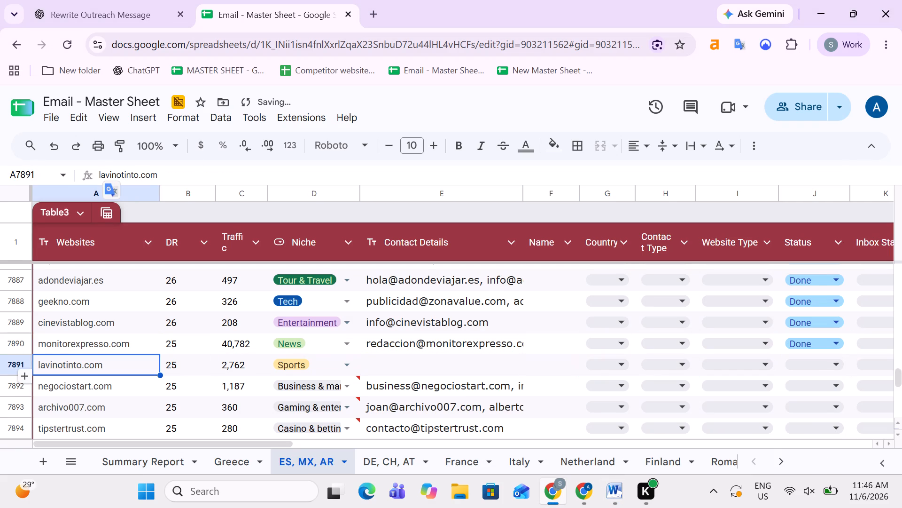
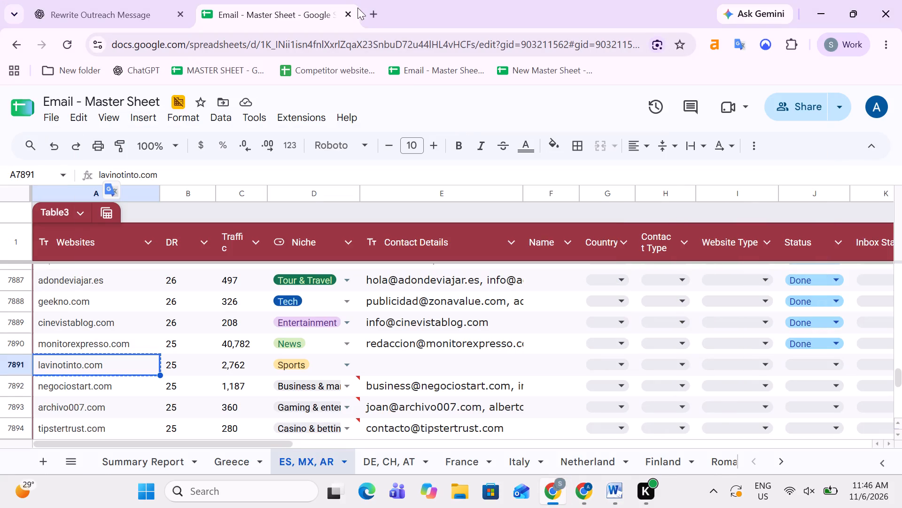
{"action": "left_click", "coordinate": [367, 16]}
{"action": "key", "text": "ctrl+v"}
{"action": "key", "text": "Return"}
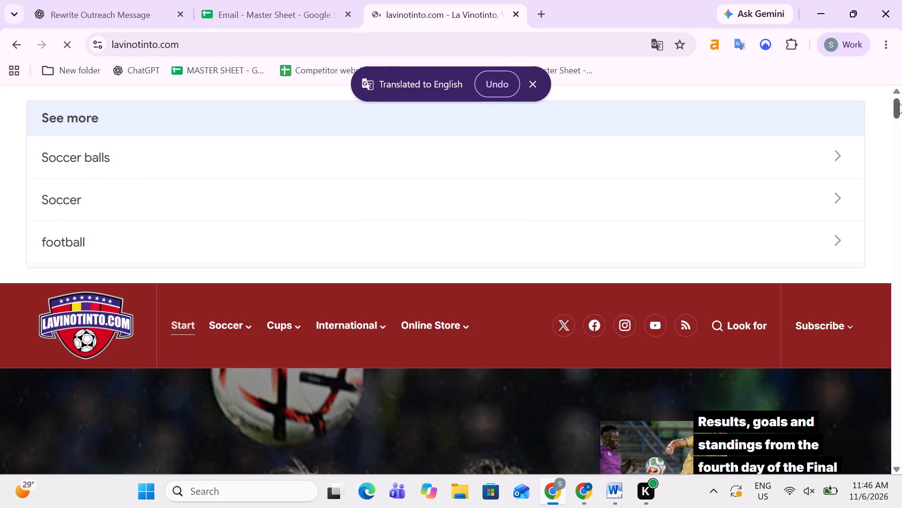
Open the "Contact the editor" page from the footer of lavinotinto.com.
{"action": "left_click_drag", "start_coordinate": [899, 104], "coordinate": [901, 500]}
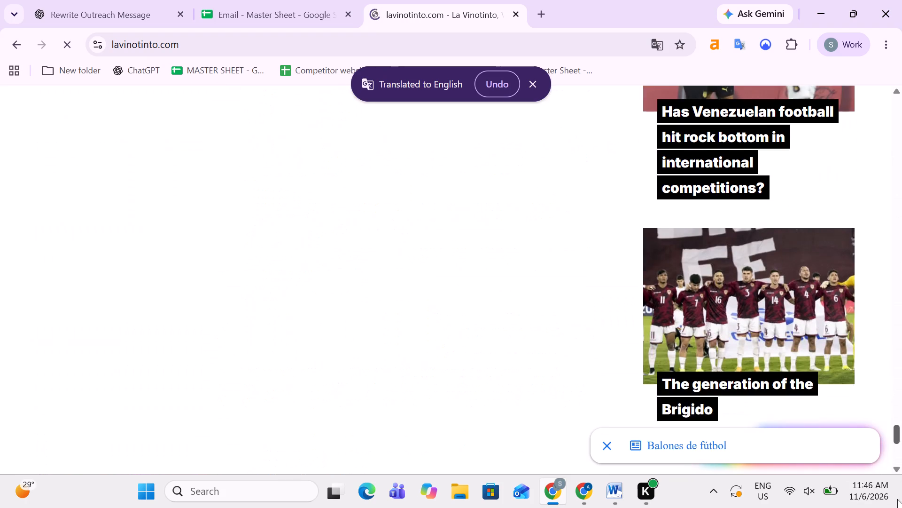
{"action": "scroll", "coordinate": [636, 436], "scroll_direction": "down", "scroll_amount": 1}
{"action": "scroll", "coordinate": [459, 392], "scroll_direction": "up", "scroll_amount": 3}
{"action": "scroll", "coordinate": [459, 392], "scroll_direction": "down", "scroll_amount": 4}
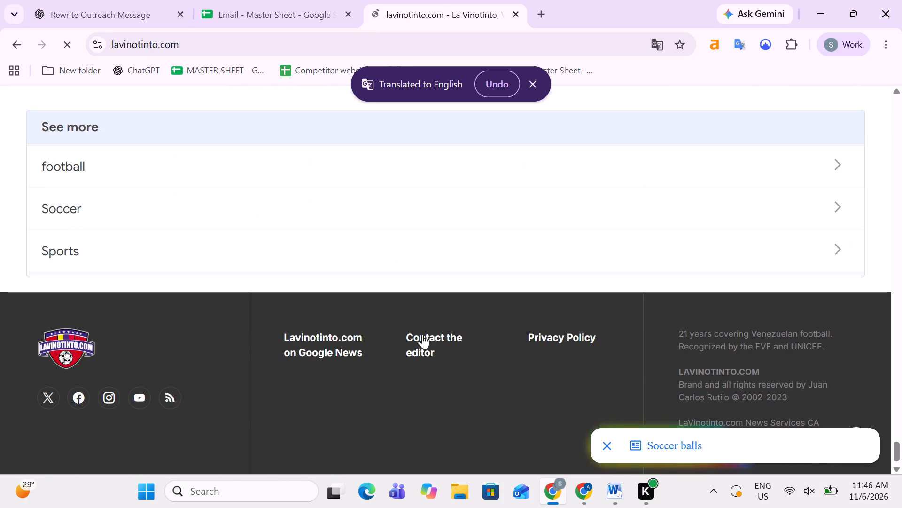
{"action": "left_click", "coordinate": [435, 338]}
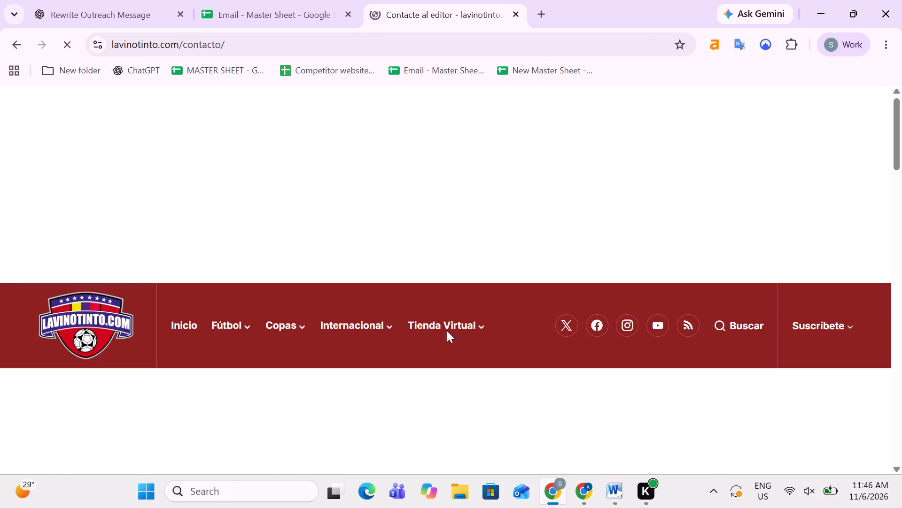
Fill in the sender's name and email address in the contact form using the saved entries.
{"action": "scroll", "coordinate": [354, 315], "scroll_direction": "down", "scroll_amount": 4}
{"action": "scroll", "coordinate": [215, 325], "scroll_direction": "down", "scroll_amount": 3}
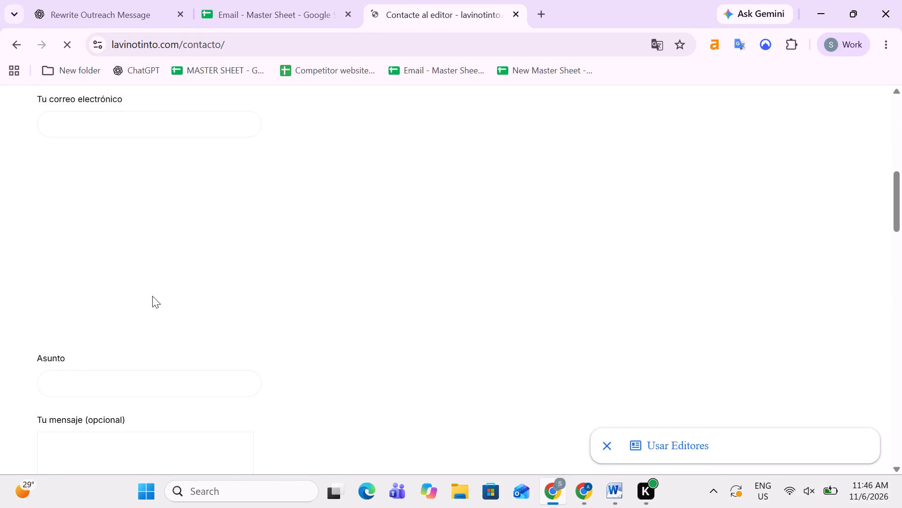
{"action": "scroll", "coordinate": [165, 303], "scroll_direction": "up", "scroll_amount": 2}
{"action": "left_click", "coordinate": [87, 188]}
{"action": "left_click", "coordinate": [122, 206]}
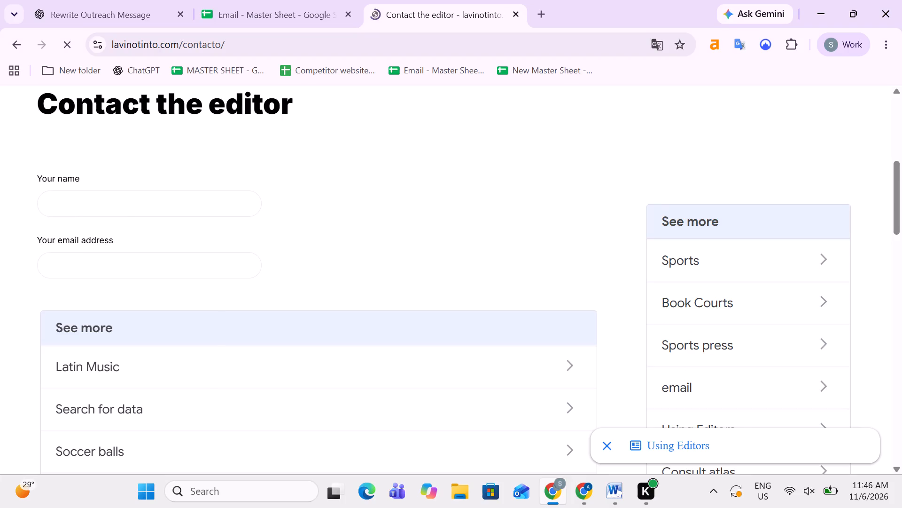
{"action": "left_click", "coordinate": [156, 236]}
{"action": "left_click", "coordinate": [122, 262]}
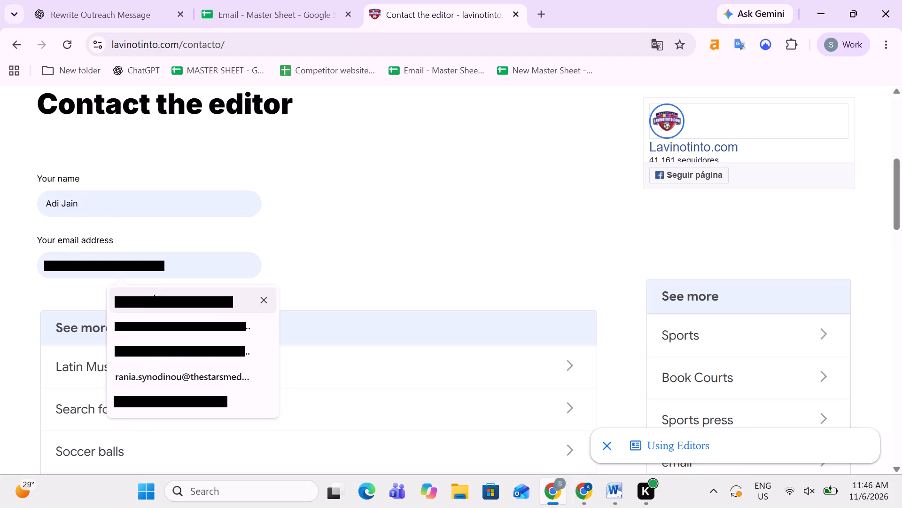
{"action": "left_click", "coordinate": [154, 295]}
Fill the subject field with the saved entry "Pregunta rápida sobre tnrelaciones.com".
{"action": "scroll", "coordinate": [164, 262], "scroll_direction": "down", "scroll_amount": 3}
{"action": "left_click", "coordinate": [115, 308]}
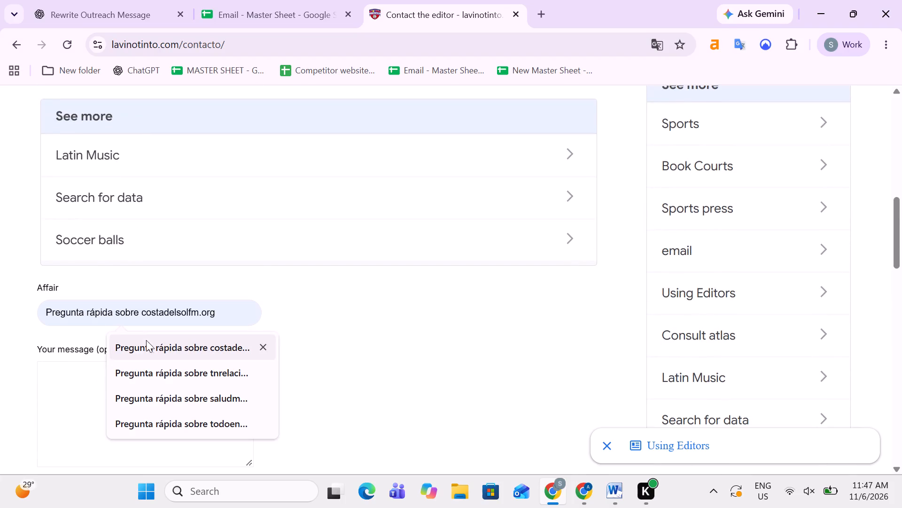
{"action": "left_click", "coordinate": [158, 374]}
Copy Template 10 (Spanish) from "Buenas tardes" through "Atentamente," in the Word document and paste it into the form's message field.
{"action": "scroll", "coordinate": [158, 345], "scroll_direction": "down", "scroll_amount": 1}
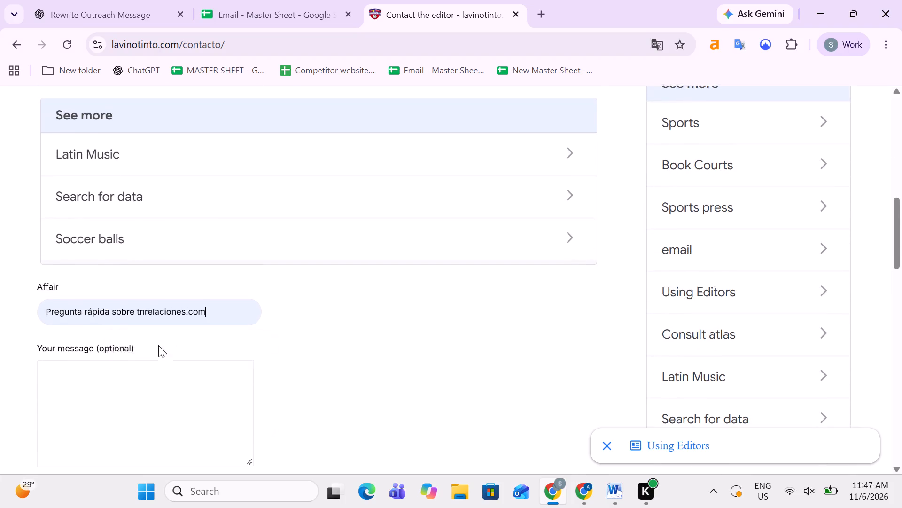
{"action": "scroll", "coordinate": [158, 345], "scroll_direction": "down", "scroll_amount": 1}
{"action": "left_click", "coordinate": [141, 302]}
{"action": "key", "text": "alt+Tab"}
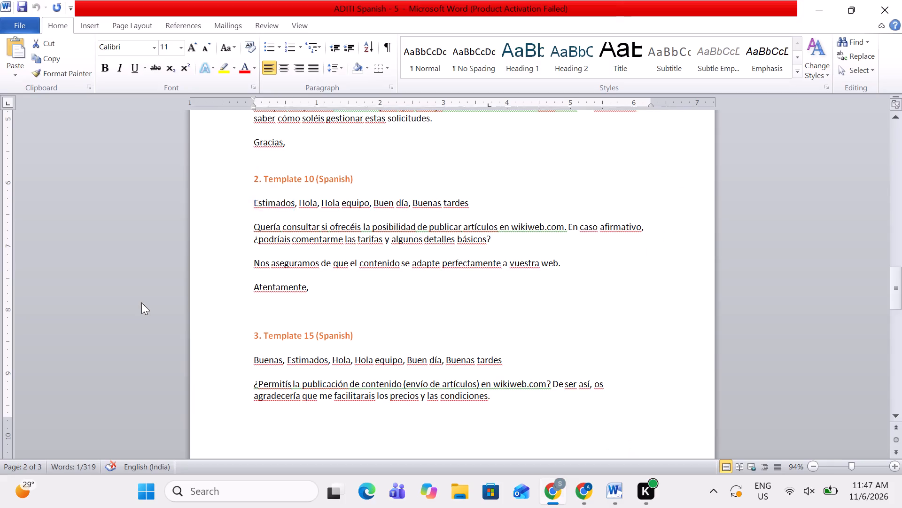
{"action": "left_click", "coordinate": [422, 203]}
{"action": "left_click_drag", "start_coordinate": [422, 203], "coordinate": [470, 226]}
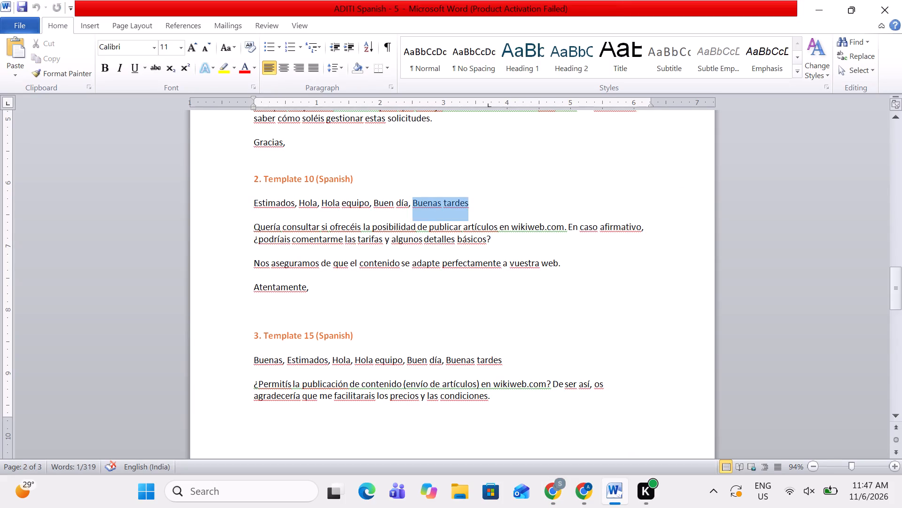
{"action": "left_click_drag", "start_coordinate": [470, 226], "coordinate": [295, 289]}
{"action": "key", "text": "shift+Right"}
{"action": "key", "text": "ctrl+c"}
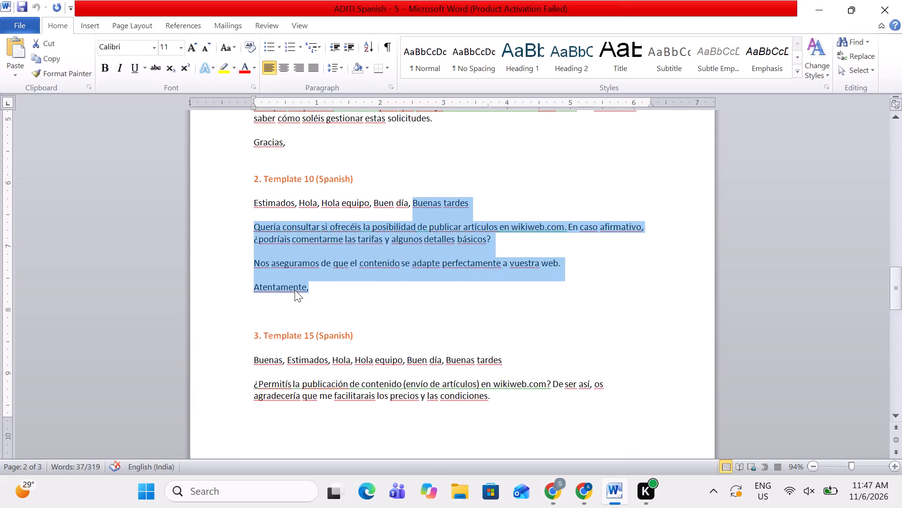
{"action": "key", "text": "ctrl+c"}
{"action": "key", "text": "ctrl+c"}
{"action": "key", "text": "alt+Tab"}
{"action": "key", "text": "ctrl+v"}
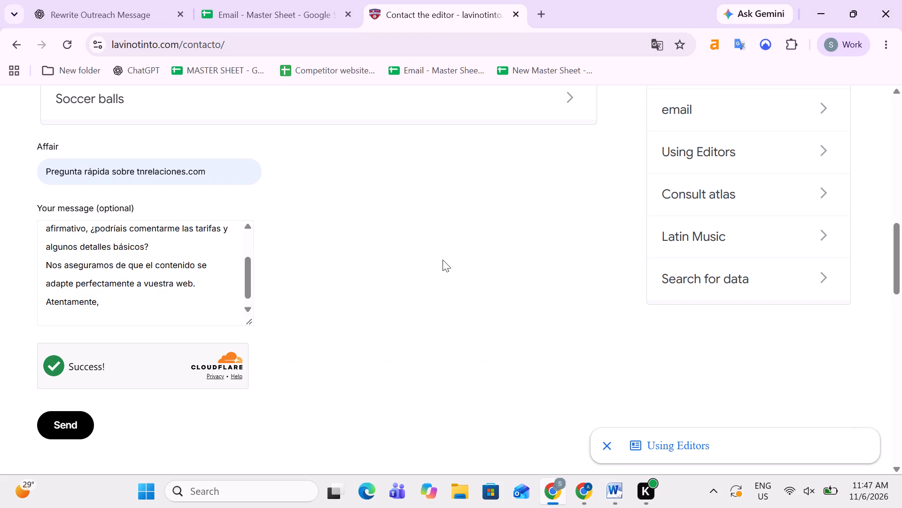
Insert blank lines in the message to separate the greeting, the two body paragraphs and the closing "Atentamente,".
{"action": "key", "text": "BackSpace"}
{"action": "key", "text": "Left"}
{"action": "key", "text": "Left"}
{"action": "key", "text": "Left"}
{"action": "key", "text": "Left"}
{"action": "key", "text": "Left"}
{"action": "key", "text": "Left"}
{"action": "key", "text": "Left"}
{"action": "key", "text": "Left"}
{"action": "key", "text": "Left"}
{"action": "key", "text": "Left"}
{"action": "key", "text": "Left"}
{"action": "key", "text": "Right"}
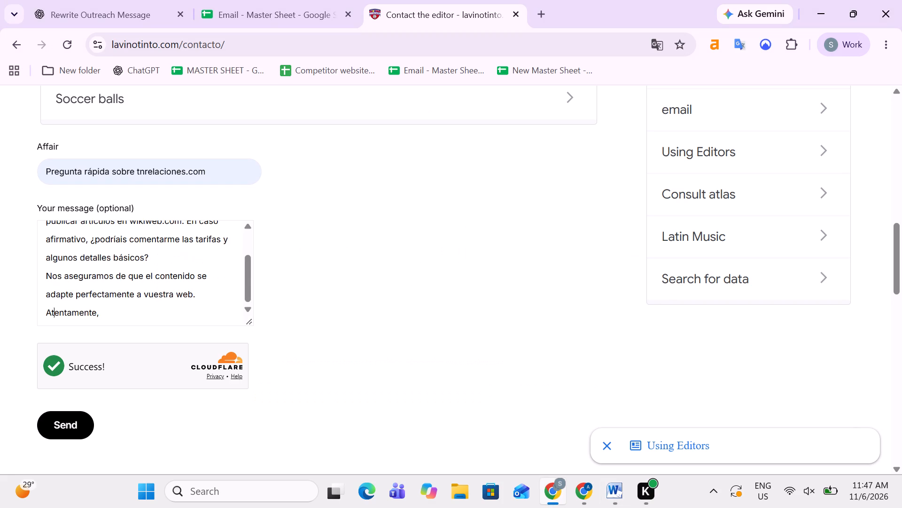
{"action": "key", "text": "Left"}
{"action": "key", "text": "Left"}
{"action": "key", "text": "shift+Return"}
{"action": "key", "text": "Up"}
{"action": "key", "text": "Up"}
{"action": "key", "text": "Up"}
{"action": "key", "text": "Up"}
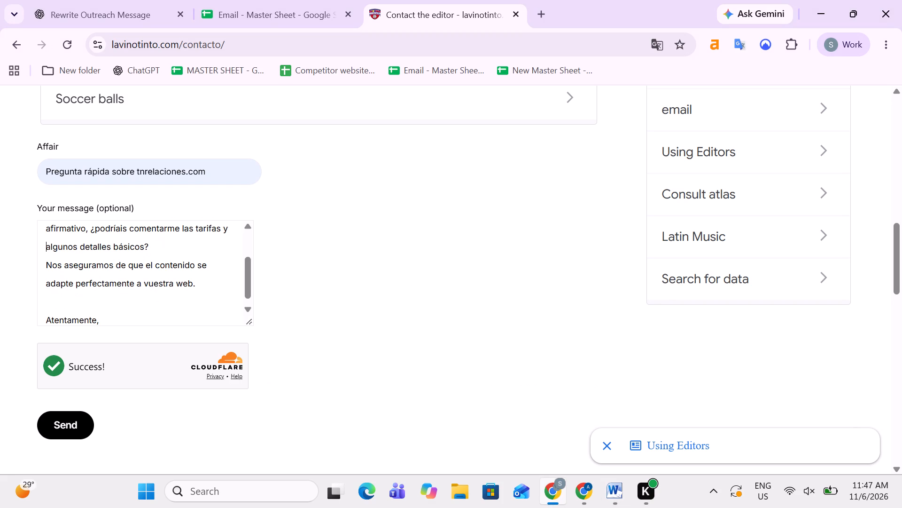
{"action": "key", "text": "Down"}
{"action": "key", "text": "shift+Return"}
{"action": "key", "text": "Up"}
{"action": "key", "text": "Up"}
{"action": "key", "text": "Up"}
{"action": "key", "text": "Up"}
{"action": "key", "text": "Up"}
{"action": "key", "text": "Up"}
{"action": "key", "text": "Up"}
{"action": "key", "text": "Up"}
{"action": "key", "text": "Up"}
{"action": "key", "text": "Up"}
{"action": "key", "text": "Up"}
{"action": "key", "text": "Up"}
{"action": "key", "text": "Up"}
{"action": "key", "text": "Up"}
{"action": "key", "text": "Down"}
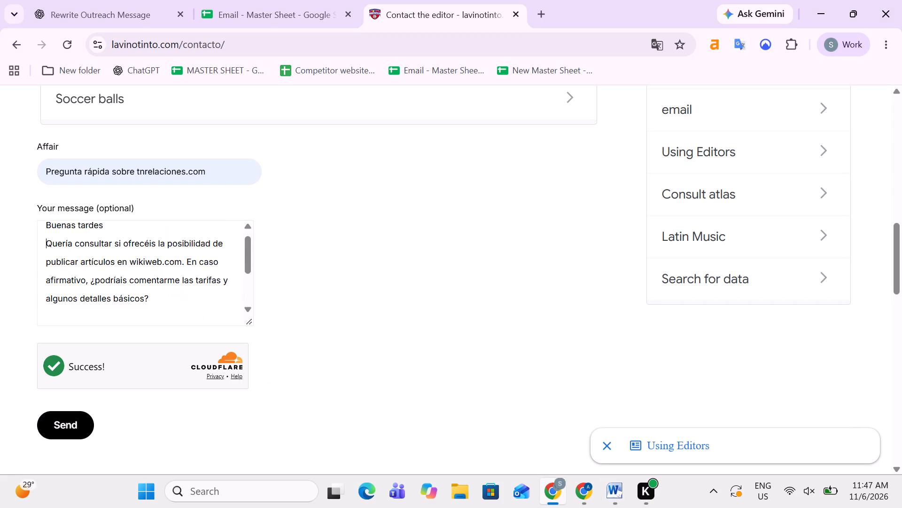
{"action": "key", "text": "shift+Return"}
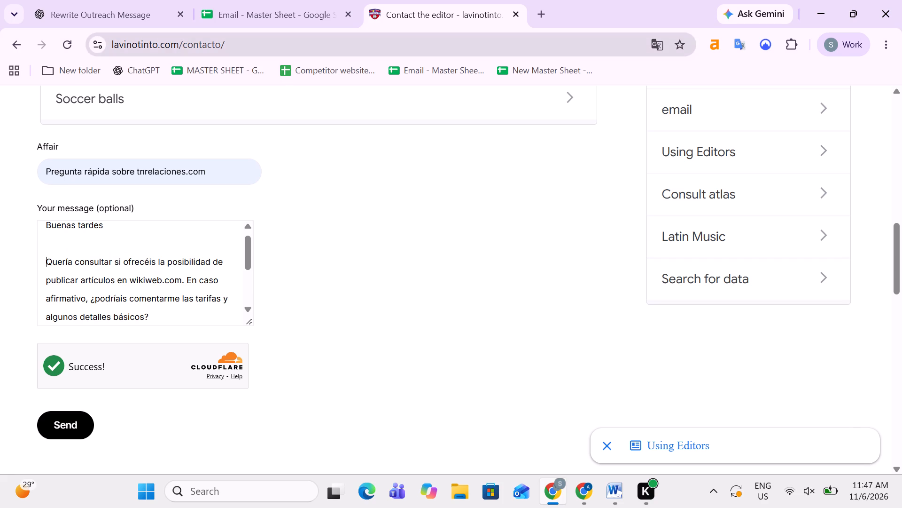
Copy the domain lavinotinto.com from the page address and replace wikiweb.com in the message with it.
{"action": "left_click", "coordinate": [178, 37]}
{"action": "left_click_drag", "start_coordinate": [178, 37], "coordinate": [190, 48]}
{"action": "key", "text": "ctrl+c"}
{"action": "key", "text": "ctrl+c"}
{"action": "key", "text": "ctrl+c"}
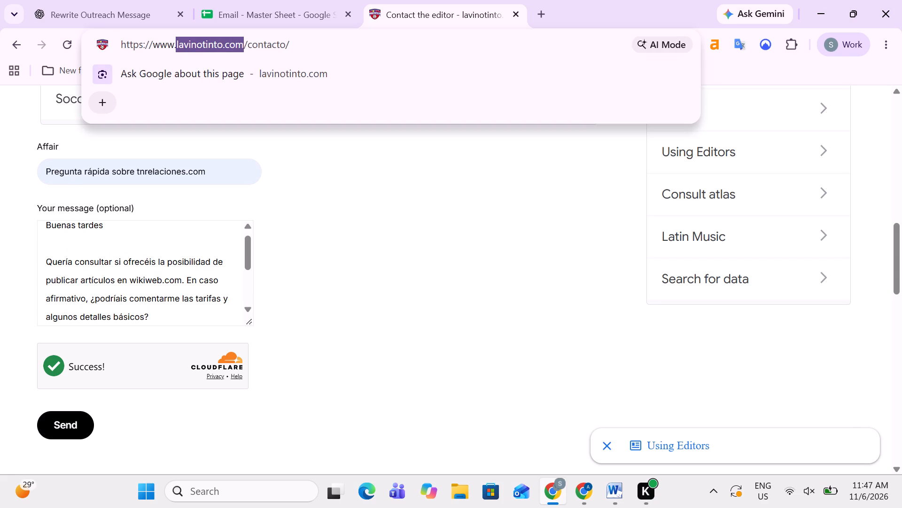
{"action": "left_click", "coordinate": [144, 277]}
{"action": "left_click_drag", "start_coordinate": [144, 277], "coordinate": [163, 273]}
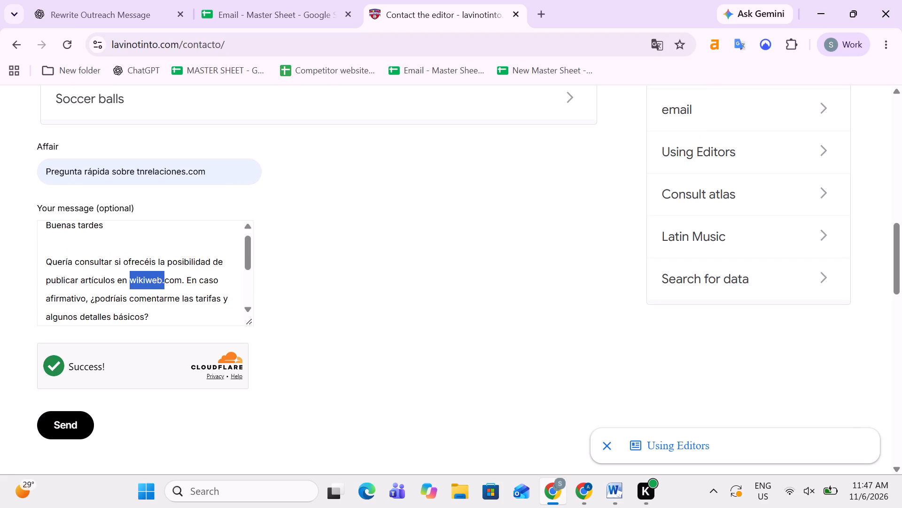
{"action": "left_click_drag", "start_coordinate": [163, 273], "coordinate": [164, 273]}
{"action": "key", "text": "ctrl+v"}
{"action": "scroll", "coordinate": [159, 315], "scroll_direction": "up", "scroll_amount": 1}
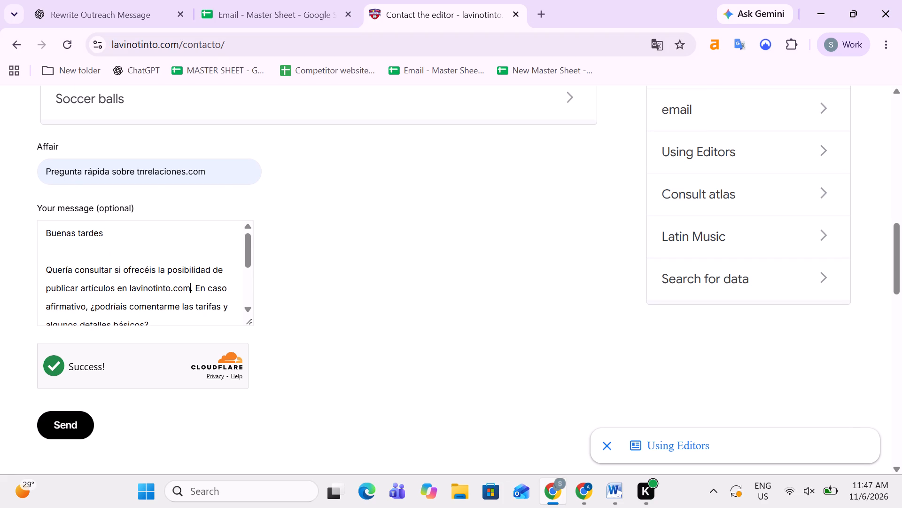
Replace tnrelaciones.com in the subject field with lavinotinto.com.
{"action": "left_click_drag", "start_coordinate": [152, 169], "coordinate": [253, 173]}
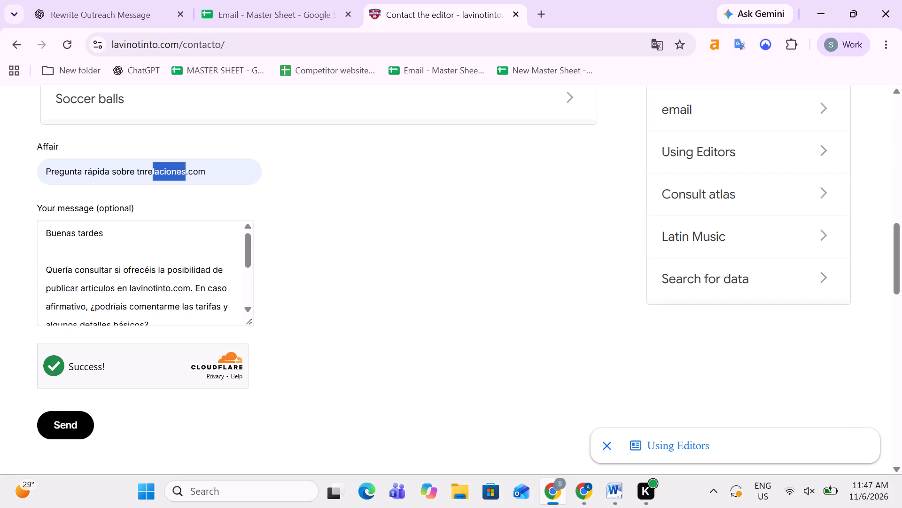
{"action": "left_click_drag", "start_coordinate": [136, 166], "coordinate": [216, 170]}
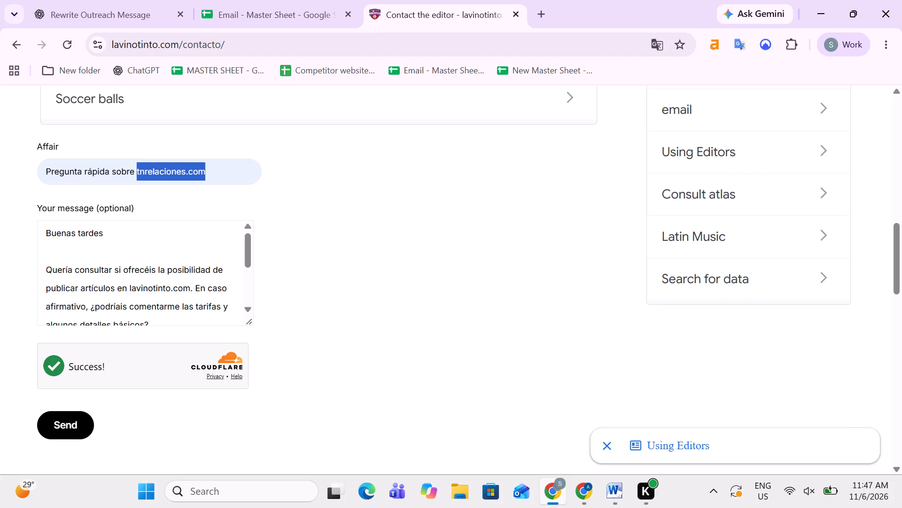
{"action": "key", "text": "ctrl+v"}
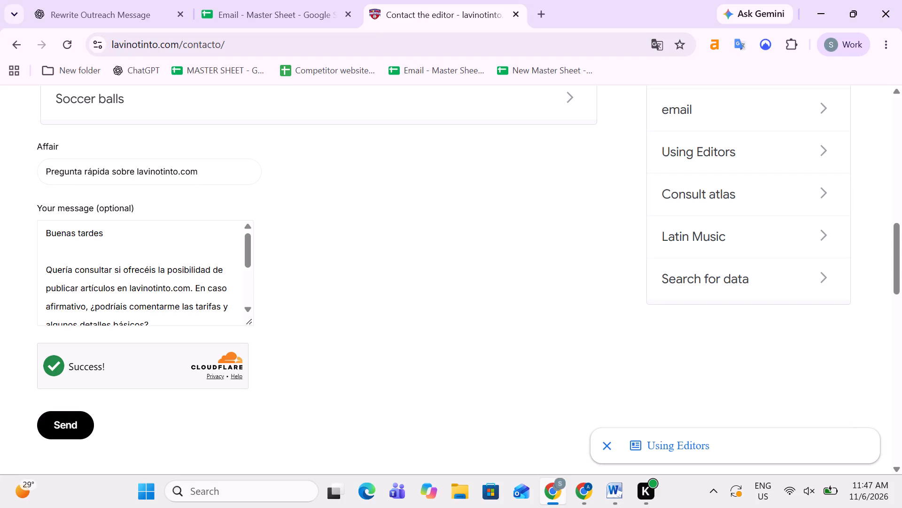
Review the completed form from the name field to the message's closing and send it.
{"action": "scroll", "coordinate": [194, 224], "scroll_direction": "down", "scroll_amount": 1}
{"action": "scroll", "coordinate": [245, 278], "scroll_direction": "down", "scroll_amount": 1}
{"action": "scroll", "coordinate": [290, 269], "scroll_direction": "up", "scroll_amount": 4}
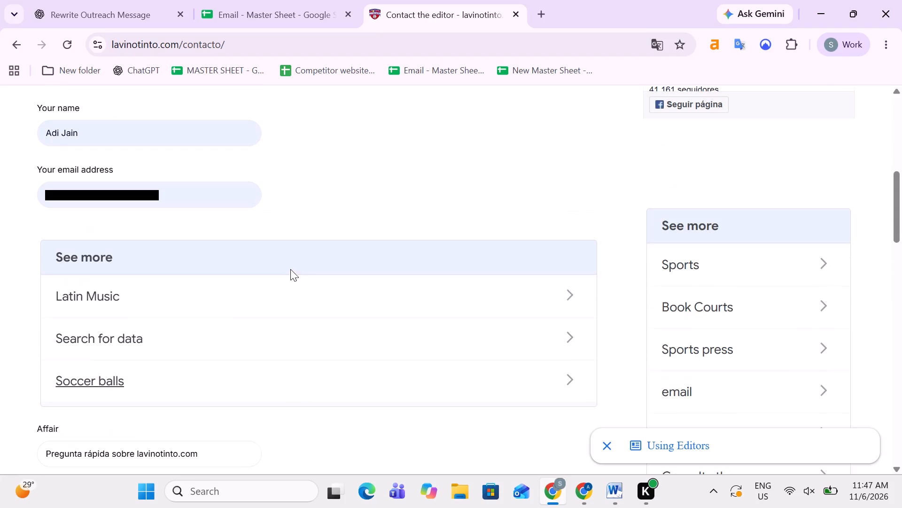
{"action": "scroll", "coordinate": [167, 223], "scroll_direction": "up", "scroll_amount": 1}
{"action": "scroll", "coordinate": [167, 223], "scroll_direction": "down", "scroll_amount": 5}
{"action": "scroll", "coordinate": [189, 348], "scroll_direction": "down", "scroll_amount": 3}
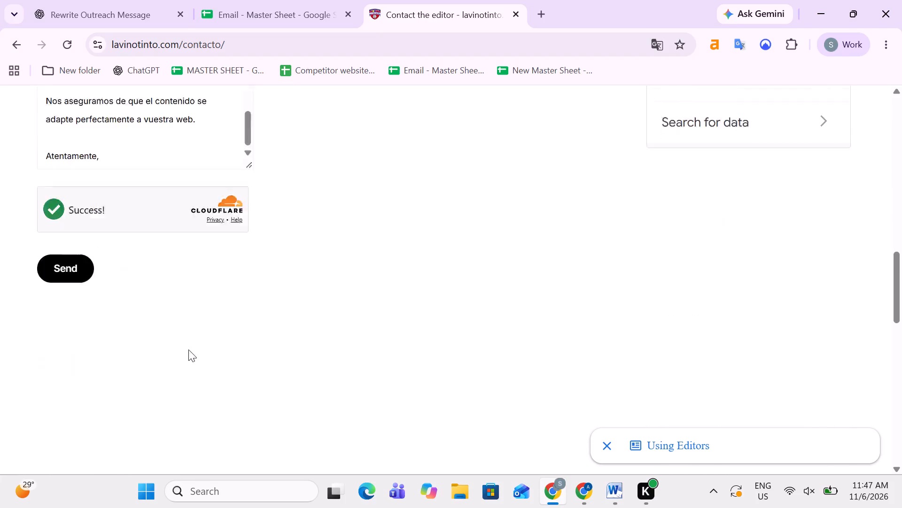
{"action": "left_click", "coordinate": [75, 215]}
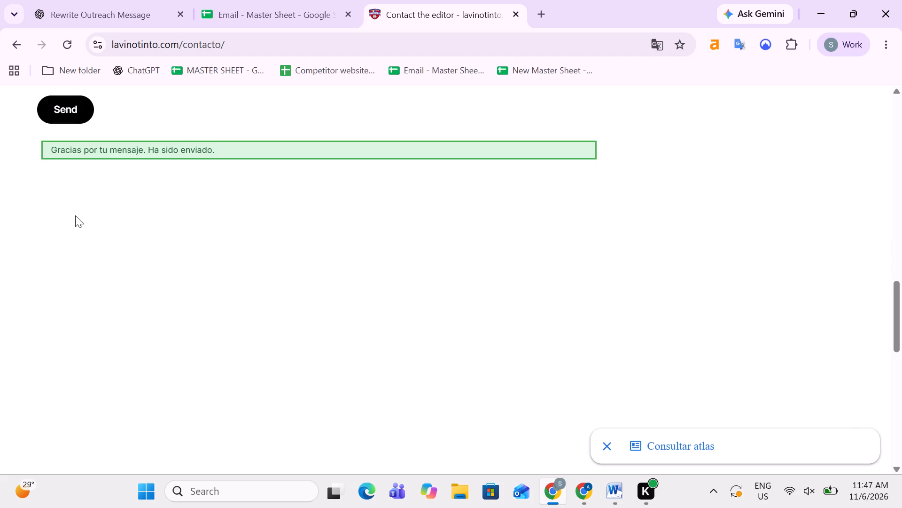
{"action": "scroll", "coordinate": [156, 307], "scroll_direction": "up", "scroll_amount": 2}
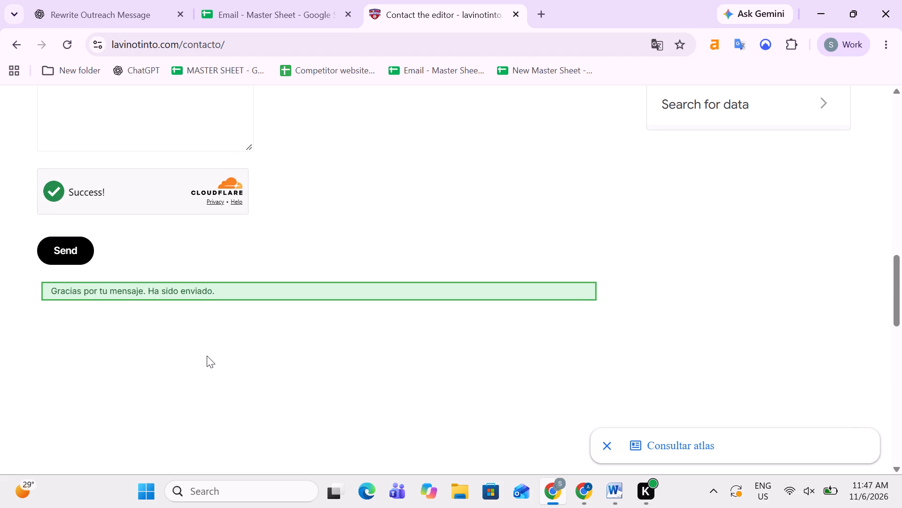
Return to the Email - Master Sheet and enter "Form 669" as the contact details for lavinotinto.com.
{"action": "scroll", "coordinate": [193, 358], "scroll_direction": "up", "scroll_amount": 7}
{"action": "left_click", "coordinate": [235, 0]}
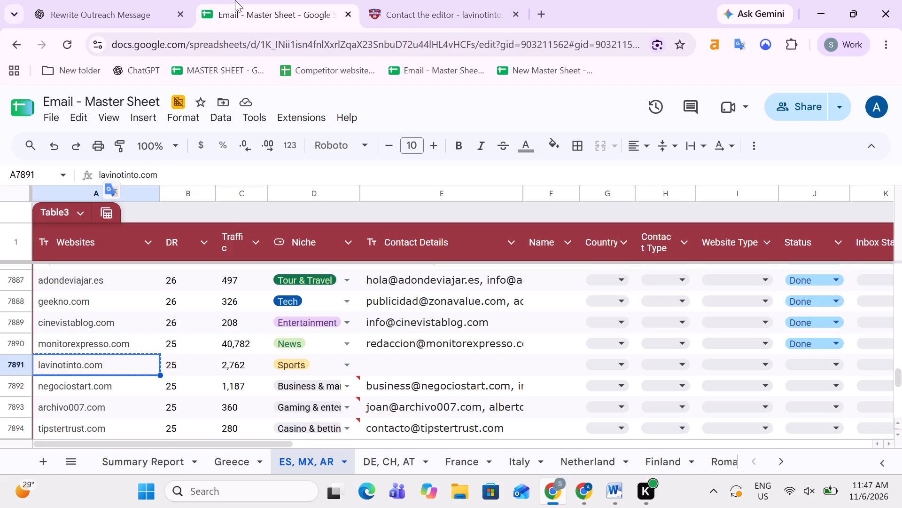
{"action": "key", "text": "Tab"}
{"action": "key", "text": "Right"}
{"action": "key", "text": "Right"}
{"action": "key", "text": "Right"}
{"action": "key", "text": "Right"}
{"action": "key", "text": "Left"}
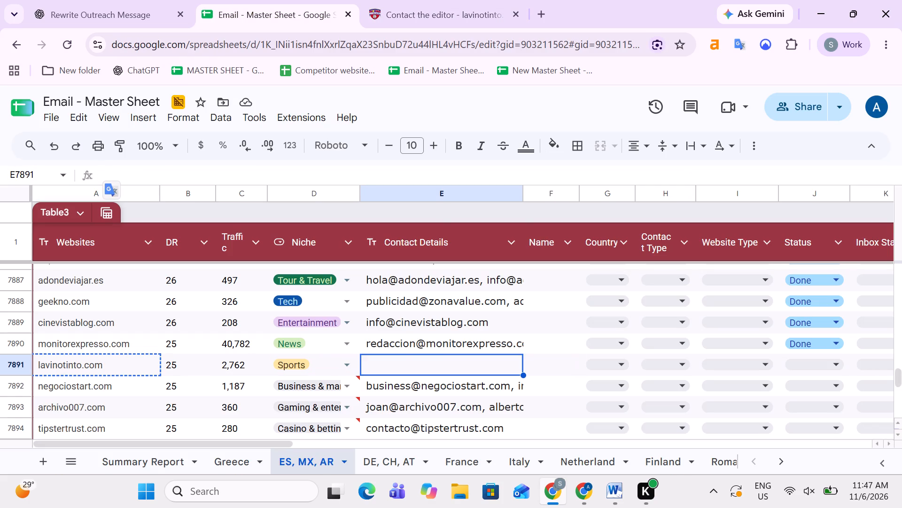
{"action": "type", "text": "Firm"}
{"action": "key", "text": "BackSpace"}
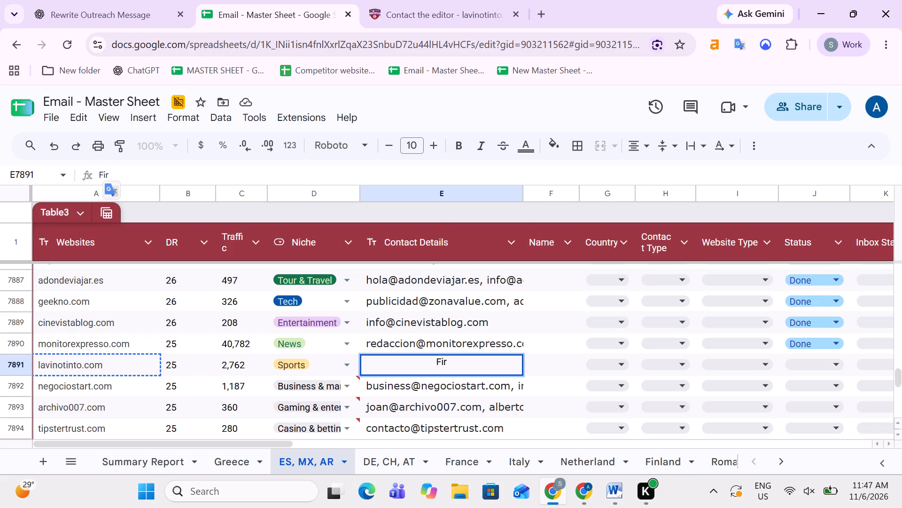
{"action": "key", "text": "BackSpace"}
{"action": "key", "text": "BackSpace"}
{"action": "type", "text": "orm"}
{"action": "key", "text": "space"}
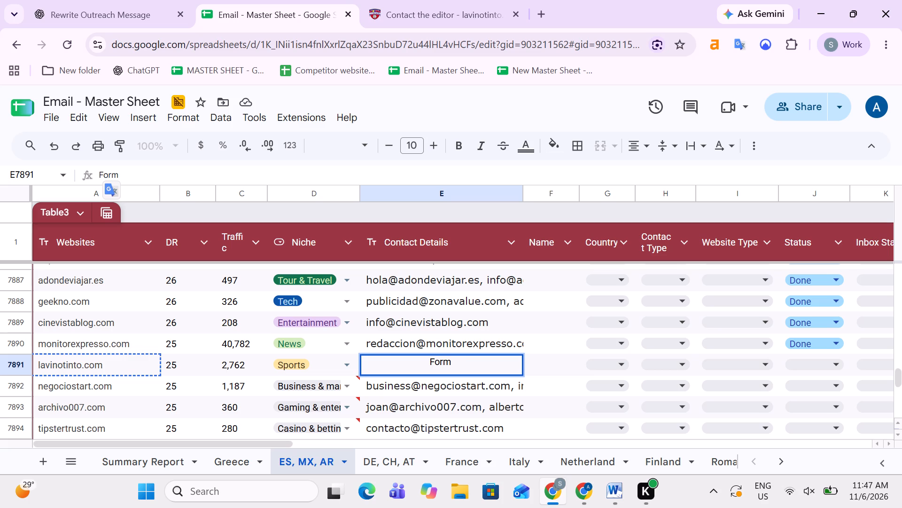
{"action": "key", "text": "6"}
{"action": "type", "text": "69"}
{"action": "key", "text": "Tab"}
Set the status of the lavinotinto.com row to Done.
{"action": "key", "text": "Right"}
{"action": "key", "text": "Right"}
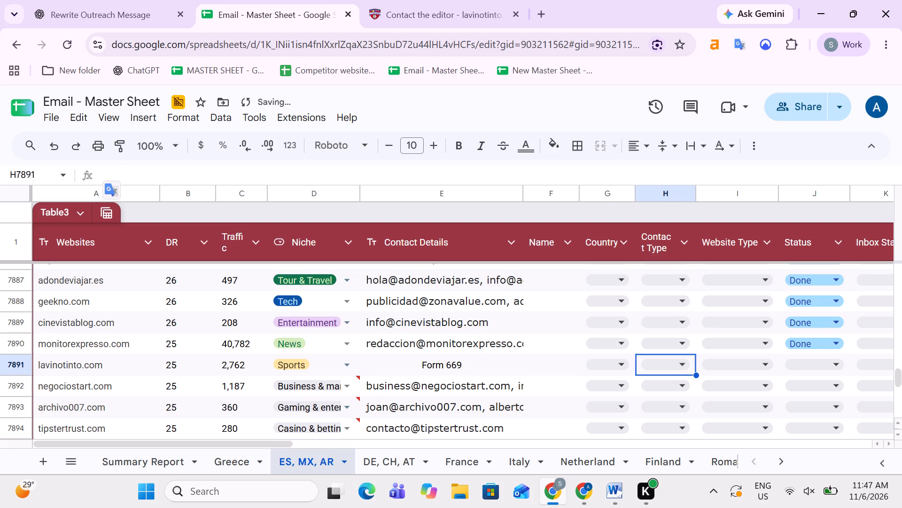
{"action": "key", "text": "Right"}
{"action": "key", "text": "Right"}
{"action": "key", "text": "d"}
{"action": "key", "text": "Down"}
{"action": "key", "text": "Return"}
Replace the invalid niche in the negociostart.com row with Business.
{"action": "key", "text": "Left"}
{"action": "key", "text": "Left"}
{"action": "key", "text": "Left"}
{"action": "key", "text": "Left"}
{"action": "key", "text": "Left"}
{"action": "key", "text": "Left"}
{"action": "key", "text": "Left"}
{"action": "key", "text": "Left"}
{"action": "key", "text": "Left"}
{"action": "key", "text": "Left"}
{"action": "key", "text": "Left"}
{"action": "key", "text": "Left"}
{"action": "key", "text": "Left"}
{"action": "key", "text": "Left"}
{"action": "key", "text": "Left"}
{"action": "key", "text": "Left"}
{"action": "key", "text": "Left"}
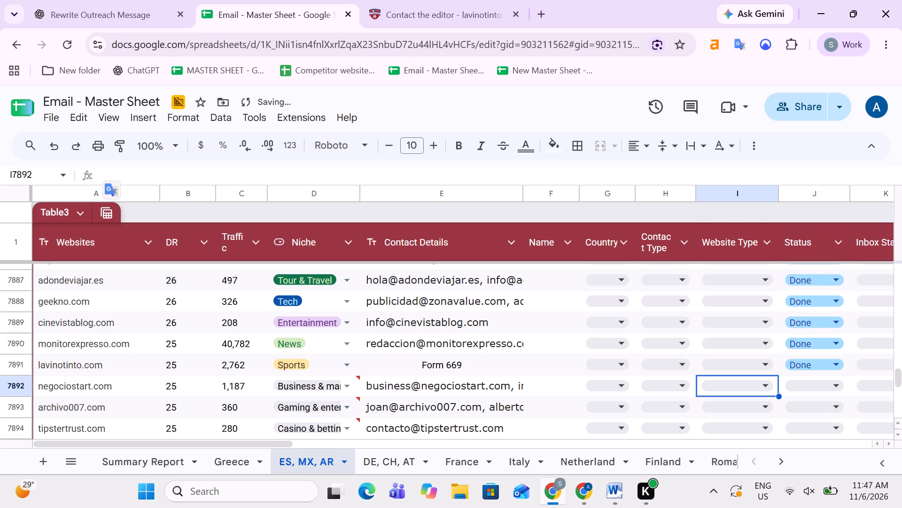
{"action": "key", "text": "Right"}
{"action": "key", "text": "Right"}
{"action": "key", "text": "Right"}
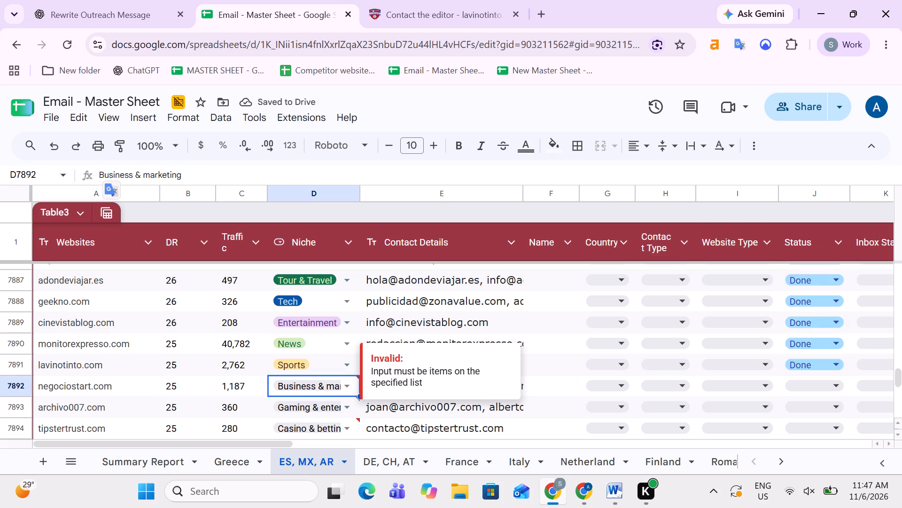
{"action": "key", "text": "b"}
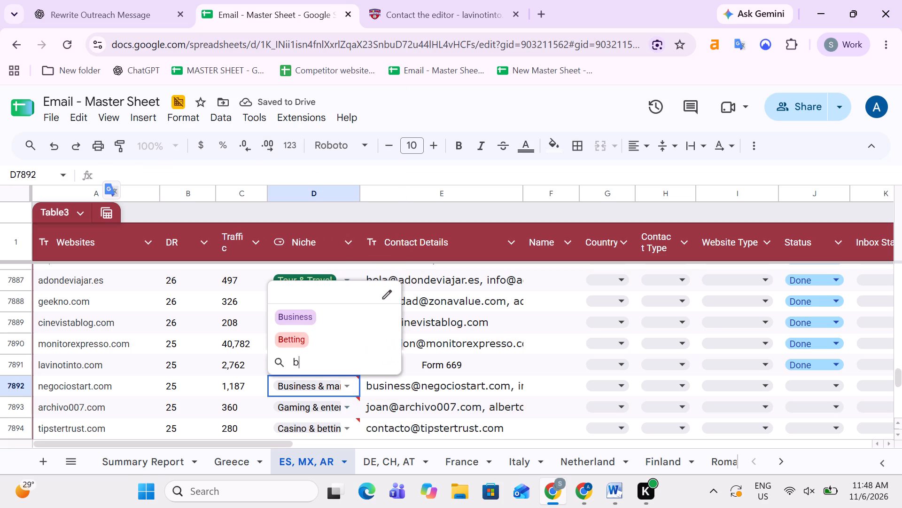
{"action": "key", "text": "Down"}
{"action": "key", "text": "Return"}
Copy only the first e-mail address from the contact details of negociostart.com.
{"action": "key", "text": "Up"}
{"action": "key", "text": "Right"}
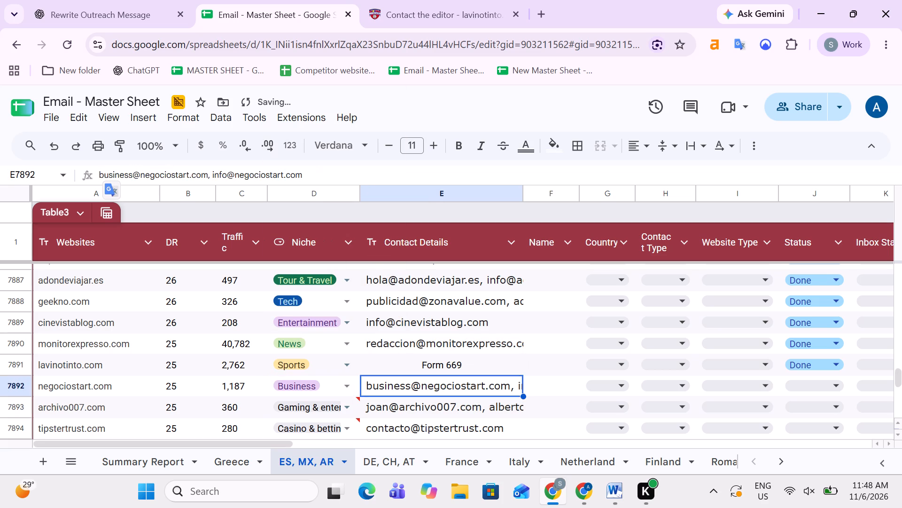
{"action": "left_click", "coordinate": [198, 174]}
{"action": "left_click_drag", "start_coordinate": [198, 174], "coordinate": [127, 170]}
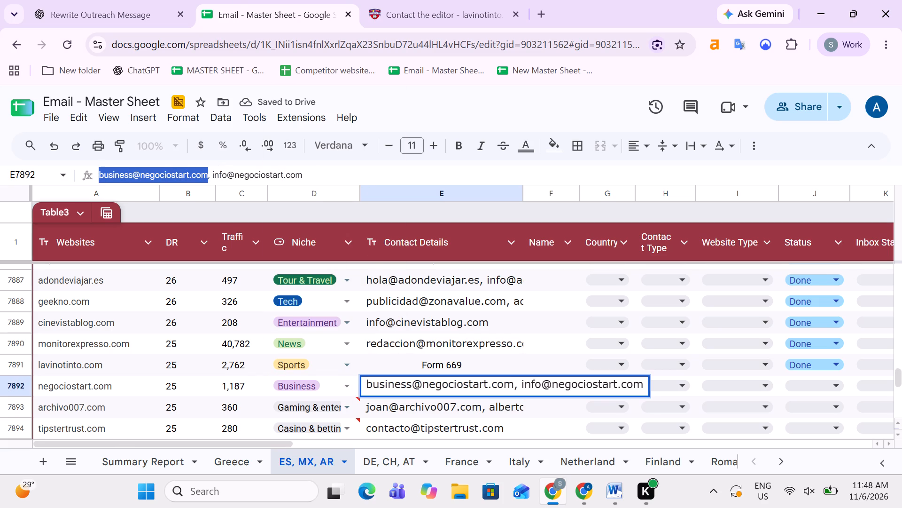
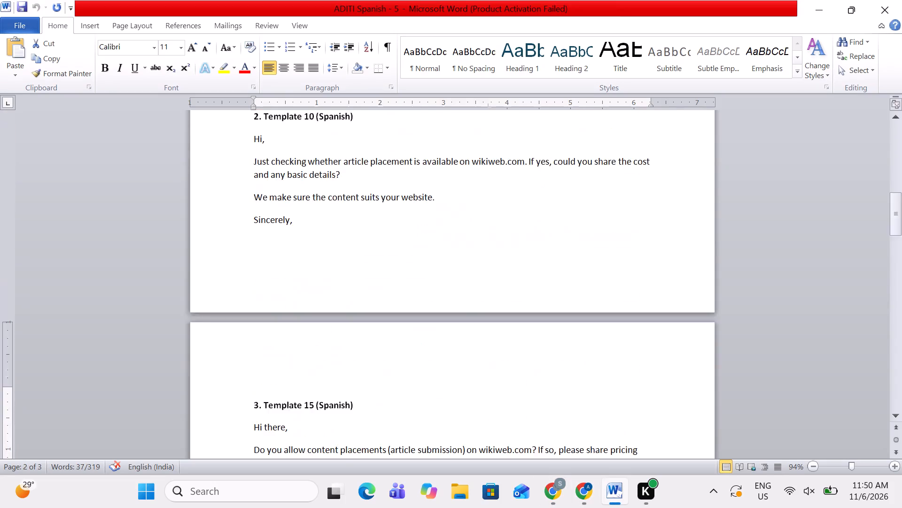
Select the wording of the fourth Spanish subject line, "Duda sobre la publicación de artículos", in the template document's subject list.
{"action": "scroll", "coordinate": [431, 306], "scroll_direction": "up", "scroll_amount": 18}
{"action": "left_click", "coordinate": [275, 309]}
{"action": "left_click_drag", "start_coordinate": [275, 309], "coordinate": [344, 312]}
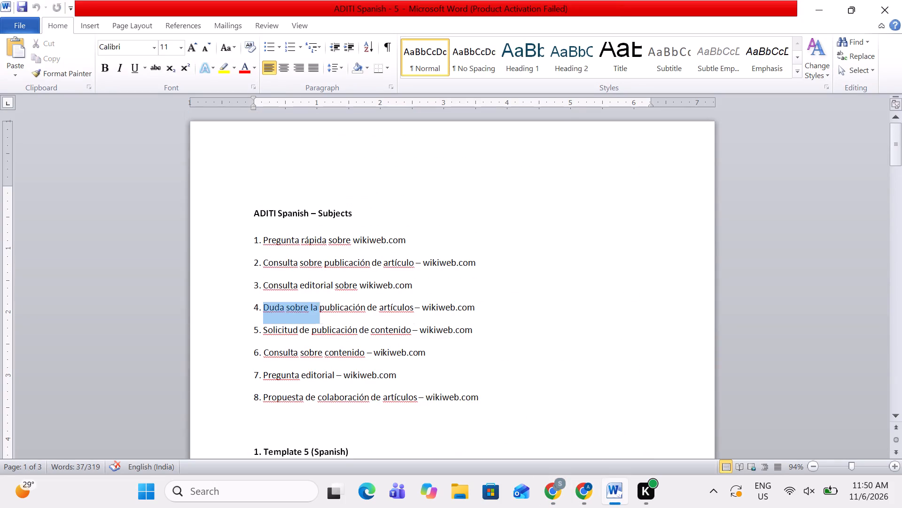
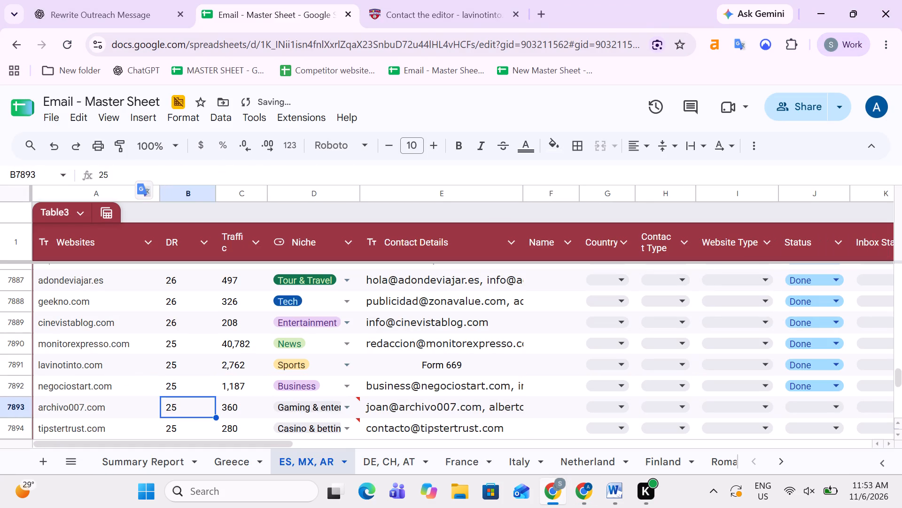
Set the niche for archivo007.com to Gaming and move to its contact details cell.
{"action": "key", "text": "Right"}
{"action": "key", "text": "Right"}
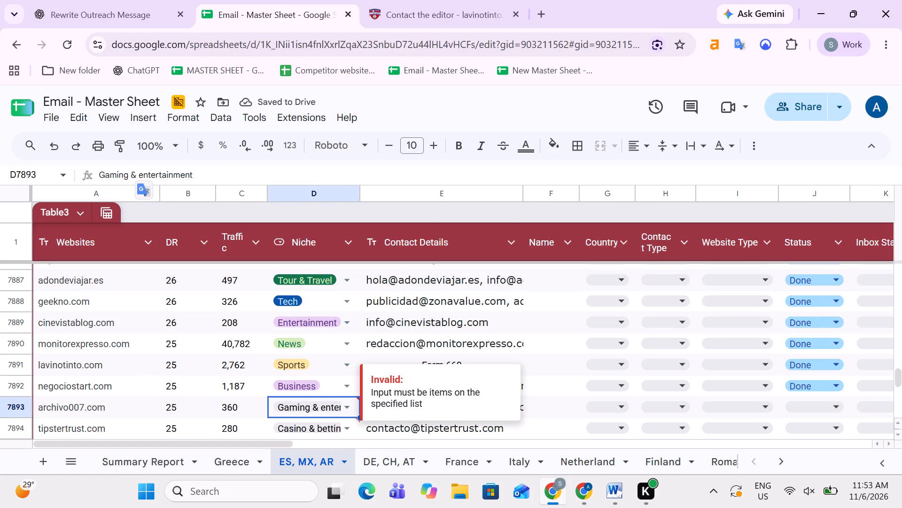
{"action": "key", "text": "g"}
{"action": "key", "text": "Down"}
{"action": "key", "text": "Down"}
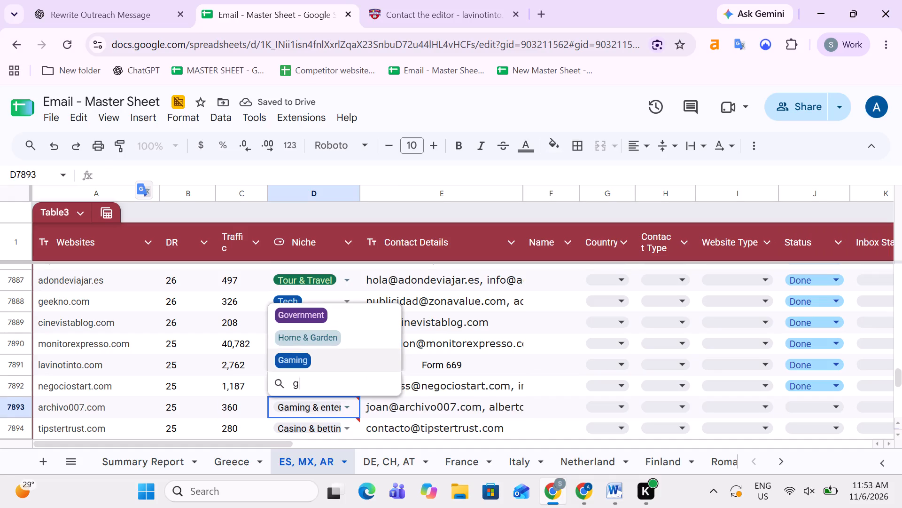
{"action": "key", "text": "Return"}
{"action": "key", "text": "Up"}
{"action": "key", "text": "Right"}
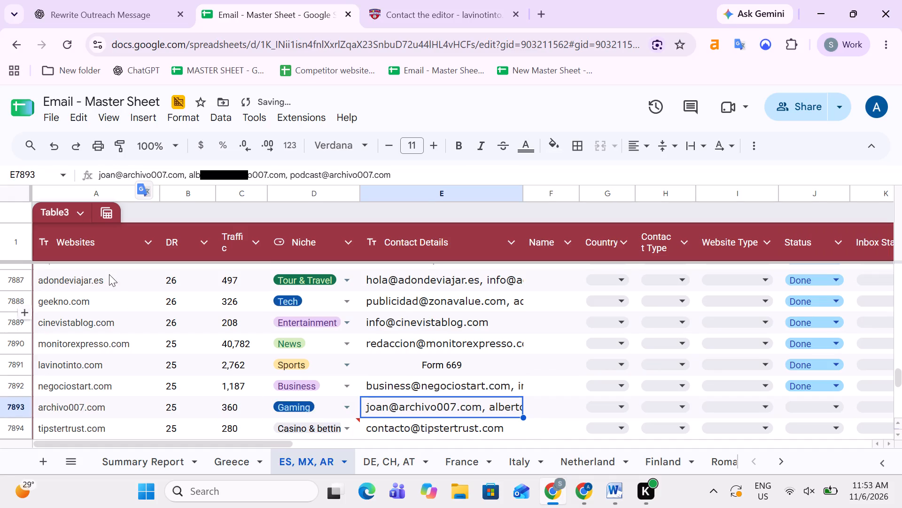
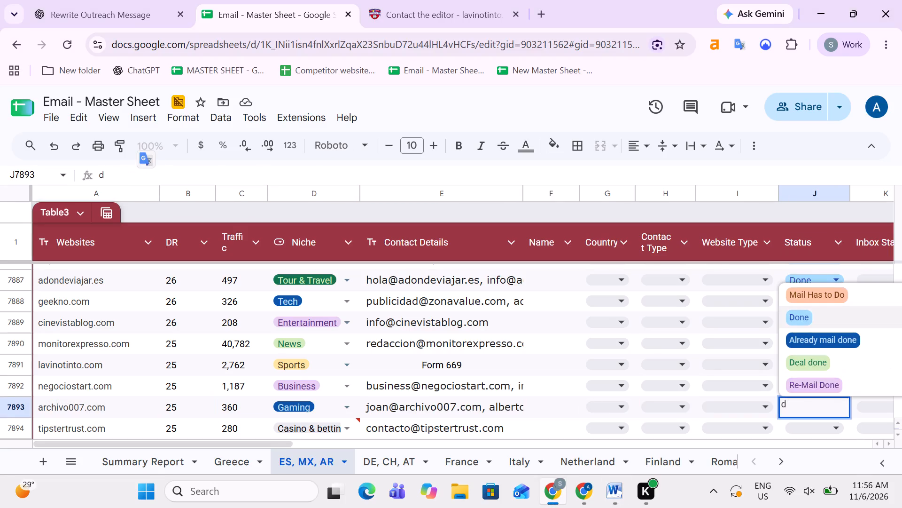
Select the Status cells from the row below the last filled Post date through archivo007.com to count the completed sites.
{"action": "key", "text": "Up"}
{"action": "key", "text": "Right"}
{"action": "key", "text": "Right"}
{"action": "key", "text": "Right"}
{"action": "key", "text": "Right"}
{"action": "key", "text": "Left"}
{"action": "key", "text": "ctrl+Up"}
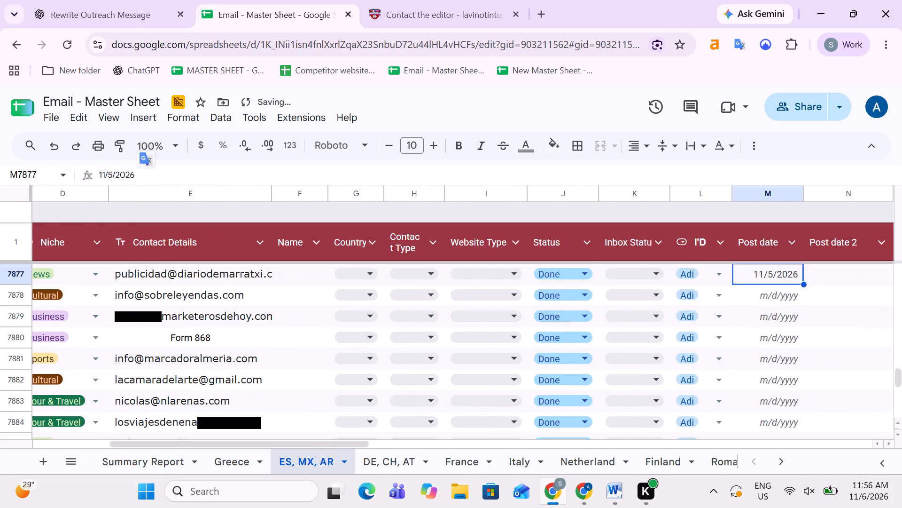
{"action": "key", "text": "Down"}
{"action": "key", "text": "Left"}
{"action": "key", "text": "Left"}
{"action": "key", "text": "Left"}
{"action": "key", "text": "ctrl+shift+Down"}
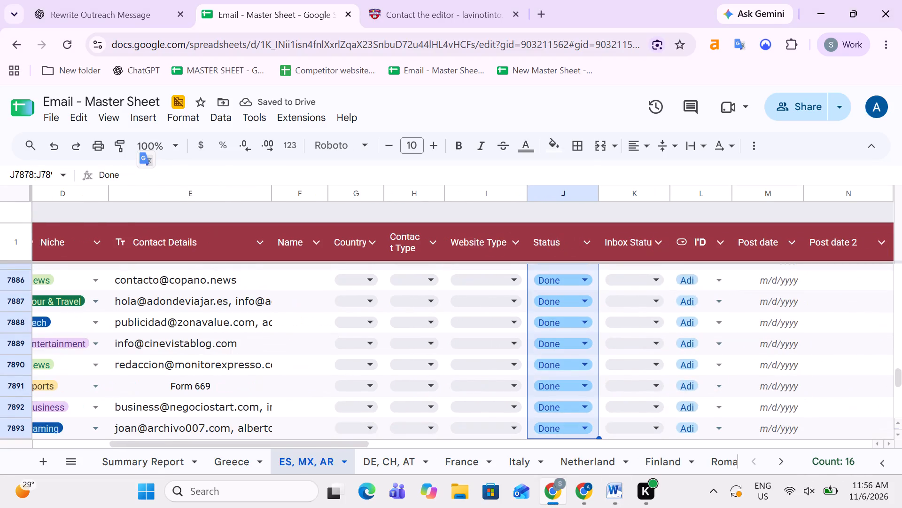
Set the niche of tipstertrust.com, the first site without a status, to Betting.
{"action": "key", "text": "Up"}
{"action": "key", "text": "Down"}
{"action": "key", "text": "ctrl+Down"}
{"action": "key", "text": "Down"}
{"action": "key", "text": "Down"}
{"action": "key", "text": "Down"}
{"action": "key", "text": "Down"}
{"action": "key", "text": "Down"}
{"action": "key", "text": "Up"}
{"action": "key", "text": "Up"}
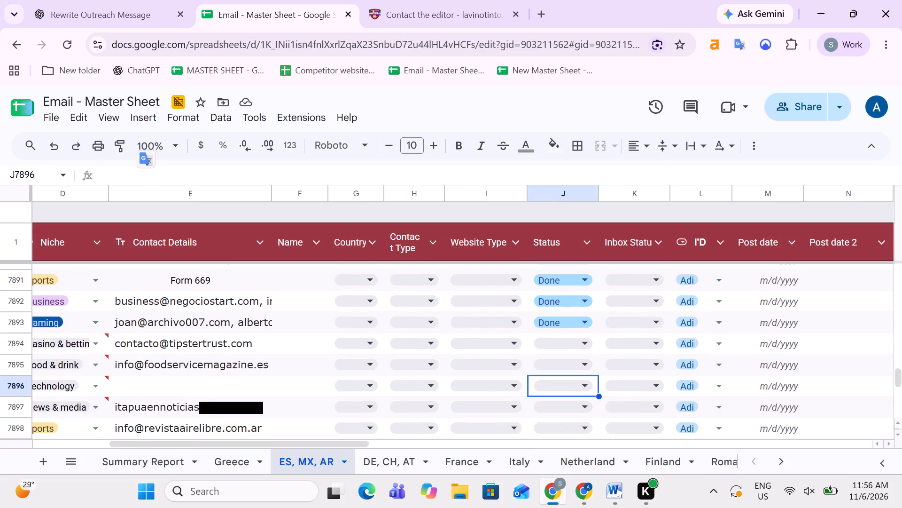
{"action": "key", "text": "Up"}
{"action": "key", "text": "Up"}
{"action": "key", "text": "Right"}
{"action": "key", "text": "Left"}
{"action": "key", "text": "Left"}
{"action": "key", "text": "Left"}
{"action": "key", "text": "Left"}
{"action": "key", "text": "Left"}
{"action": "key", "text": "Left"}
{"action": "key", "text": "Left"}
{"action": "key", "text": "Left"}
{"action": "key", "text": "Left"}
{"action": "key", "text": "Left"}
{"action": "key", "text": "Left"}
{"action": "key", "text": "Left"}
{"action": "key", "text": "Left"}
{"action": "key", "text": "Left"}
{"action": "key", "text": "Left"}
{"action": "key", "text": "Left"}
{"action": "key", "text": "Left"}
{"action": "key", "text": "Left"}
{"action": "key", "text": "Left"}
{"action": "key", "text": "Right"}
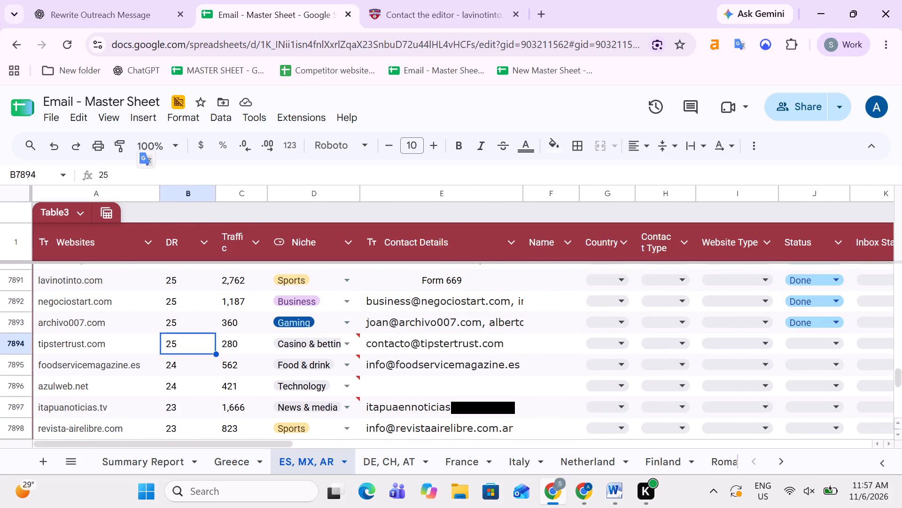
{"action": "key", "text": "Right"}
{"action": "key", "text": "Right"}
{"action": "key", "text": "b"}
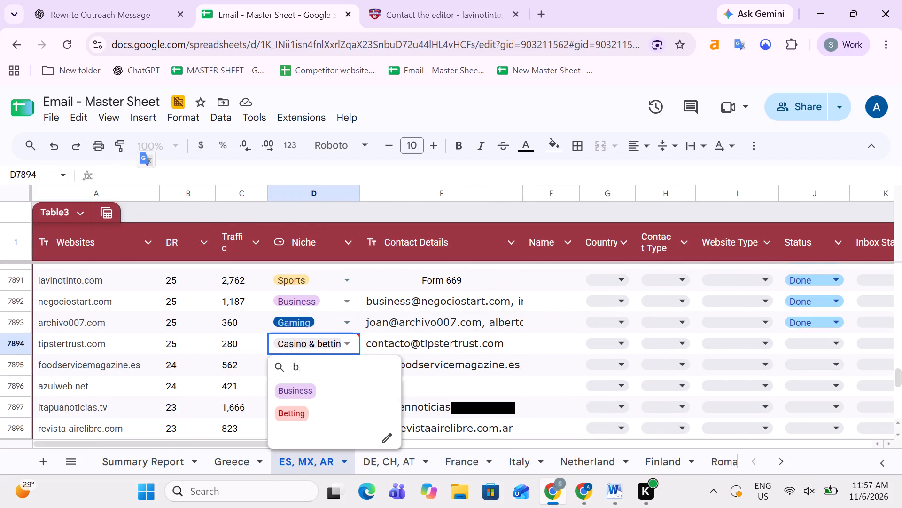
{"action": "key", "text": "Down"}
{"action": "key", "text": "Down"}
{"action": "key", "text": "Return"}
Copy the contact e-mail address of tipstertrust.com from its Contact Details cell.
{"action": "key", "text": "Up"}
{"action": "key", "text": "Right"}
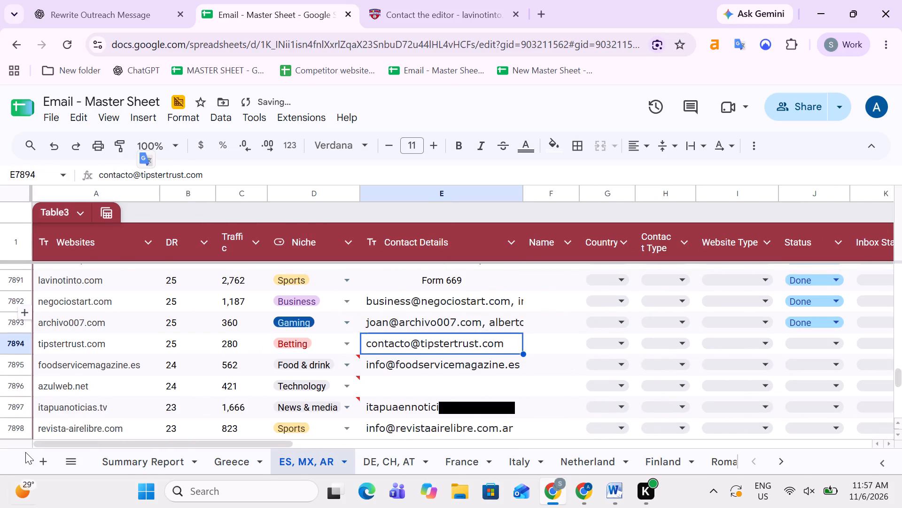
{"action": "triple_click", "coordinate": [157, 171]}
{"action": "key", "text": "ctrl+c"}
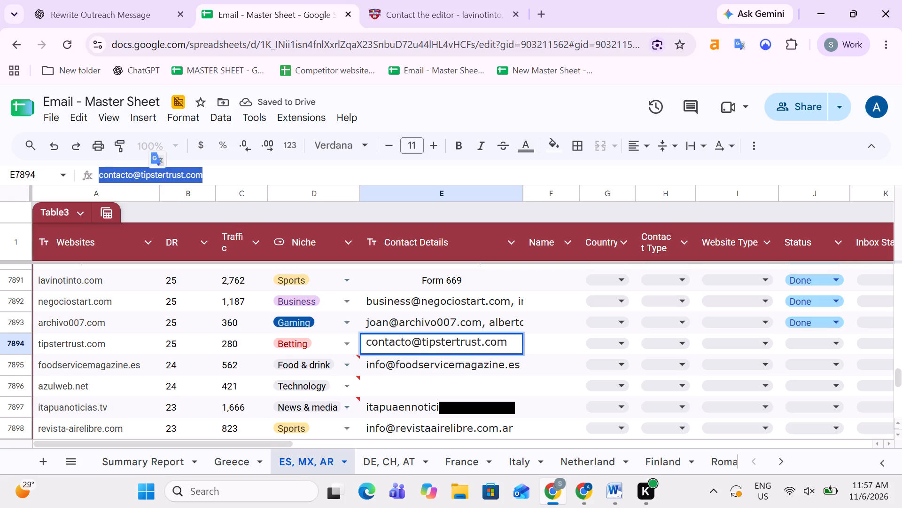
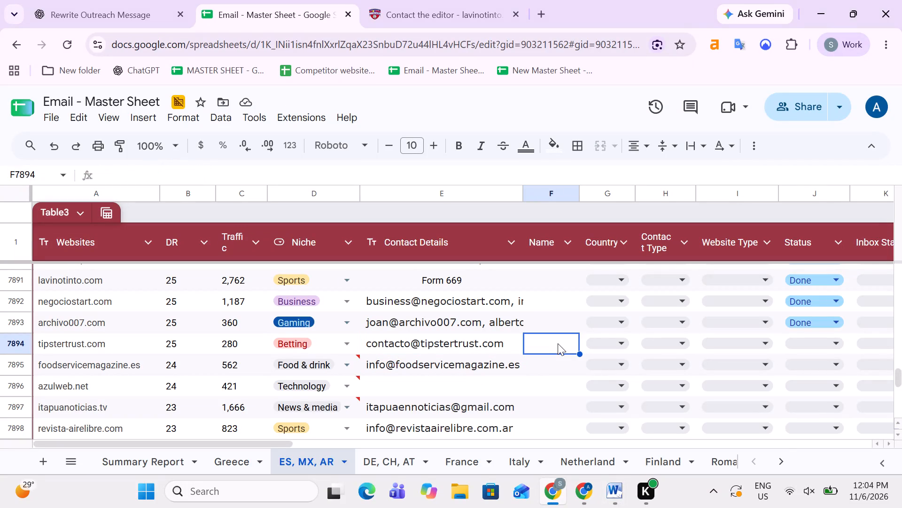
Select the domain text tipstertrust.com in the Websites column of row 7894.
{"action": "key", "text": "Left"}
{"action": "key", "text": "Left"}
{"action": "key", "text": "Left"}
{"action": "key", "text": "Left"}
{"action": "key", "text": "Left"}
{"action": "key", "text": "Left"}
{"action": "key", "text": "Left"}
{"action": "key", "text": "Left"}
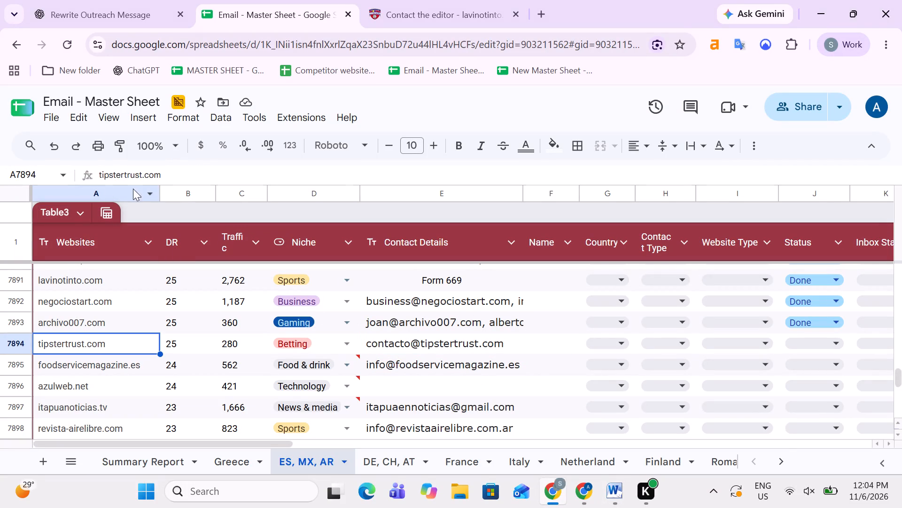
{"action": "triple_click", "coordinate": [139, 169]}
{"action": "triple_click", "coordinate": [152, 175]}
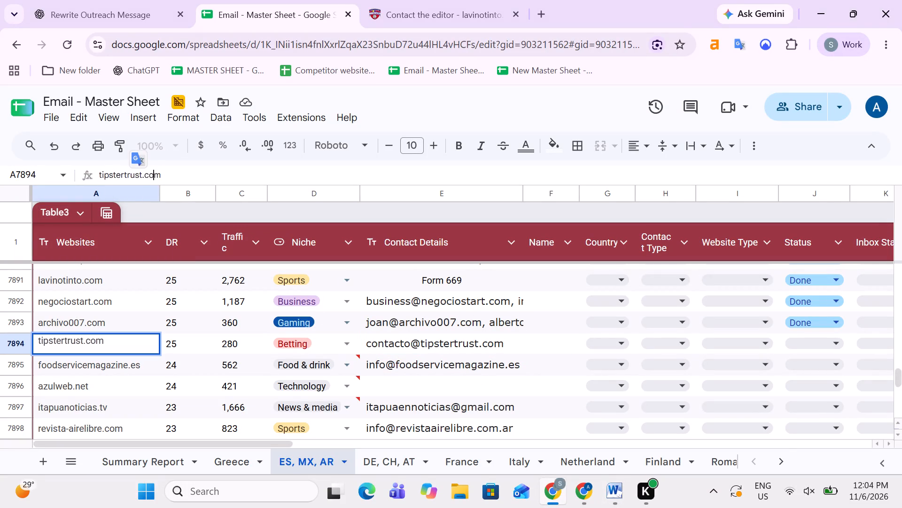
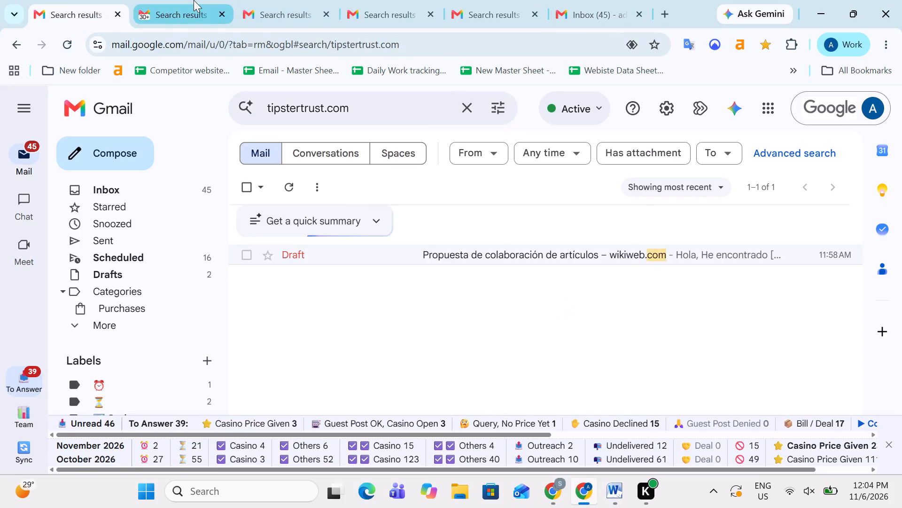
Search the second Gmail mailbox for tipstertrust.com in place of the earlier contact-address search.
{"action": "left_click", "coordinate": [194, 0]}
{"action": "left_click", "coordinate": [446, 111]}
{"action": "left_click", "coordinate": [474, 115]}
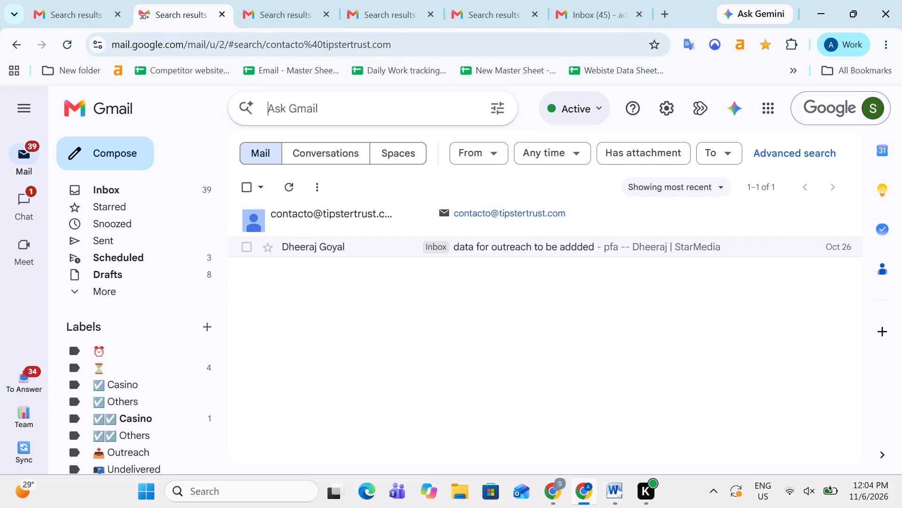
{"action": "key", "text": "ctrl+v"}
{"action": "key", "text": "Return"}
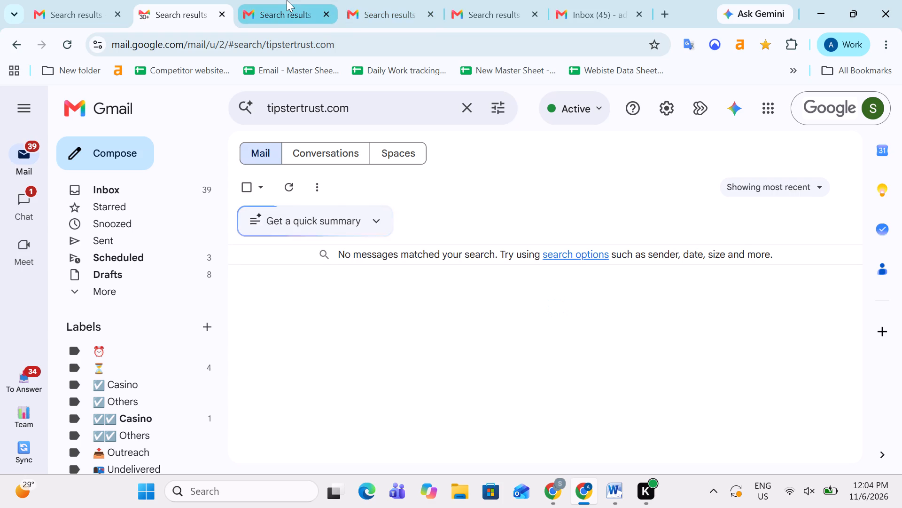
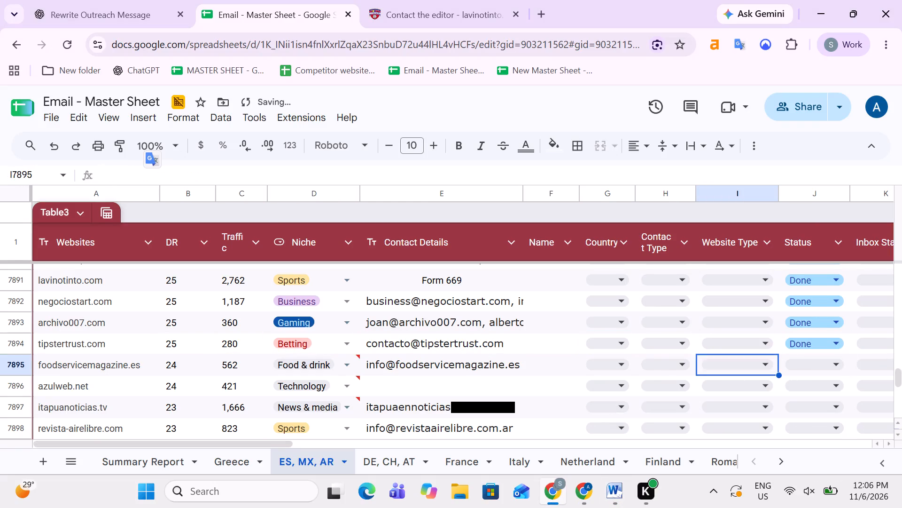
Set the niche of foodservicemagazine.es to Food & Drinks.
{"action": "key", "text": "Right"}
{"action": "key", "text": "Right"}
{"action": "key", "text": "Right"}
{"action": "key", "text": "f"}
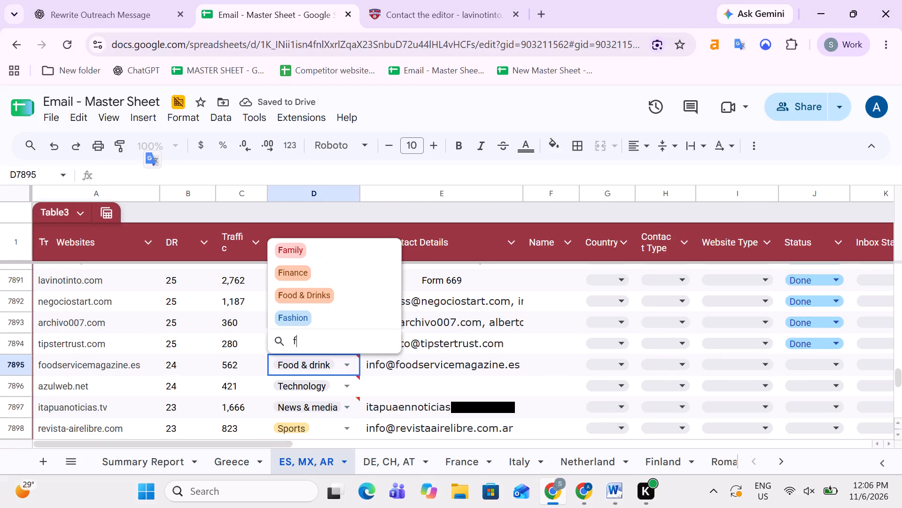
{"action": "key", "text": "Down"}
{"action": "key", "text": "Down"}
{"action": "key", "text": "Return"}
Copy the contact e-mail address from the Contact Details cell of foodservicemagazine.es.
{"action": "key", "text": "Up"}
{"action": "key", "text": "Right"}
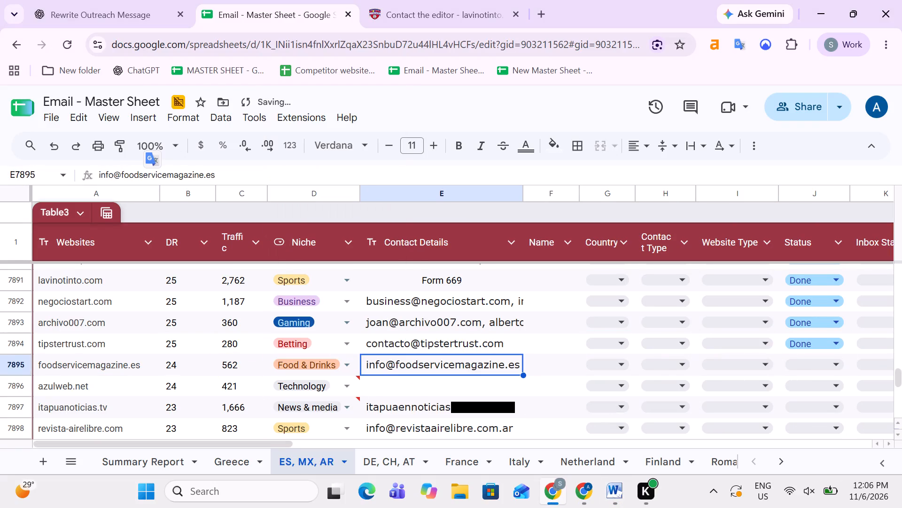
{"action": "triple_click", "coordinate": [148, 172]}
{"action": "key", "text": "ctrl+c"}
{"action": "key", "text": "ctrl+c"}
{"action": "key", "text": "ctrl+c"}
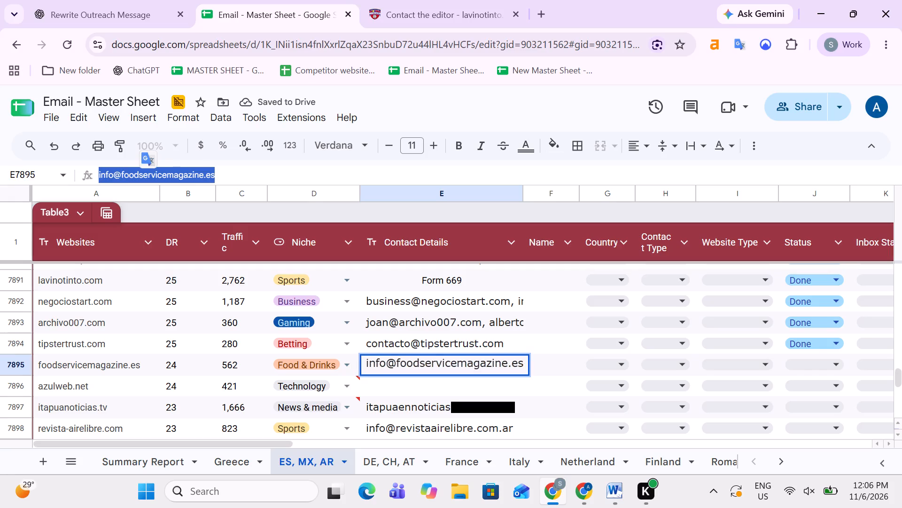
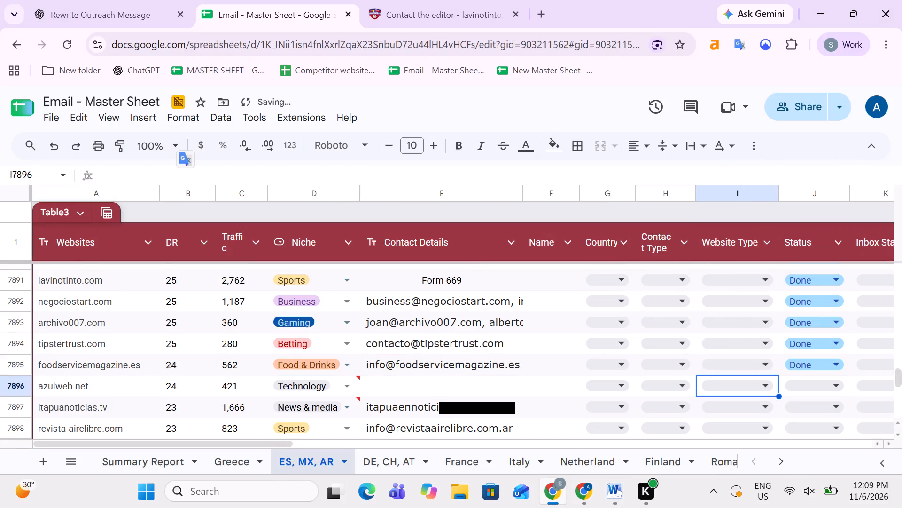
Change the niche of azulweb.net from the invalid entry to the list option Tech.
{"action": "key", "text": "Right"}
{"action": "key", "text": "Right"}
{"action": "key", "text": "Right"}
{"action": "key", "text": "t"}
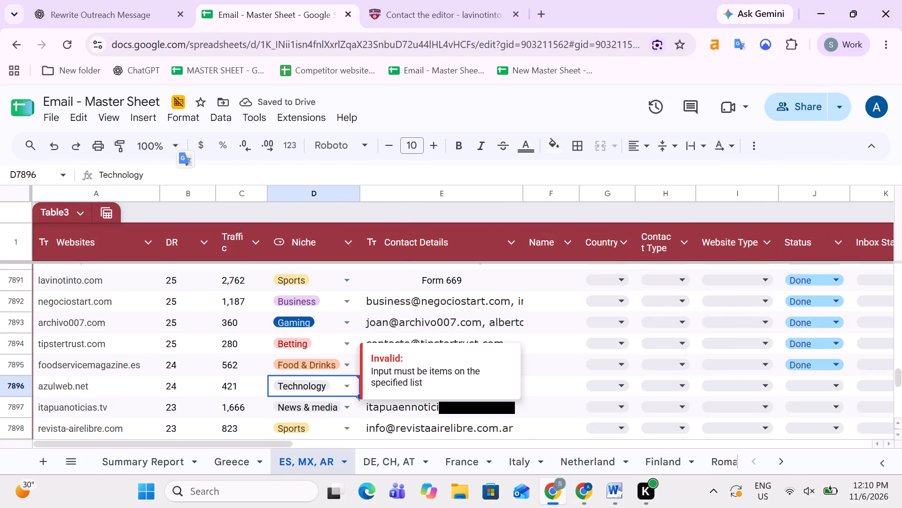
{"action": "key", "text": "Down"}
{"action": "key", "text": "Return"}
Copy the domain azulweb.net from the Websites column.
{"action": "key", "text": "Left"}
{"action": "key", "text": "Up"}
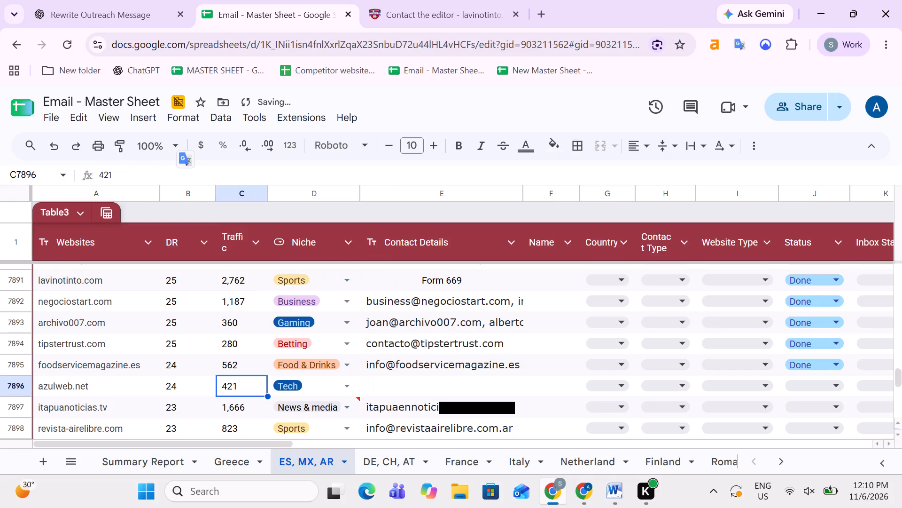
{"action": "key", "text": "Right"}
{"action": "key", "text": "Left"}
{"action": "key", "text": "Left"}
{"action": "key", "text": "Left"}
{"action": "key", "text": "Left"}
{"action": "key", "text": "ctrl+c"}
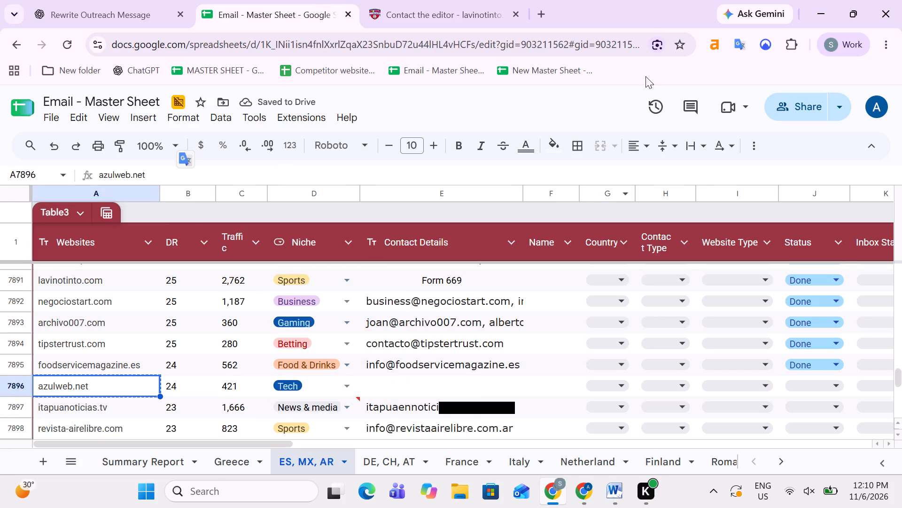
Load the copied site azulweb.net in place of the lavinotinto.com contact page.
{"action": "left_click", "coordinate": [303, 0]}
{"action": "left_click", "coordinate": [379, 0]}
{"action": "left_click", "coordinate": [385, 44]}
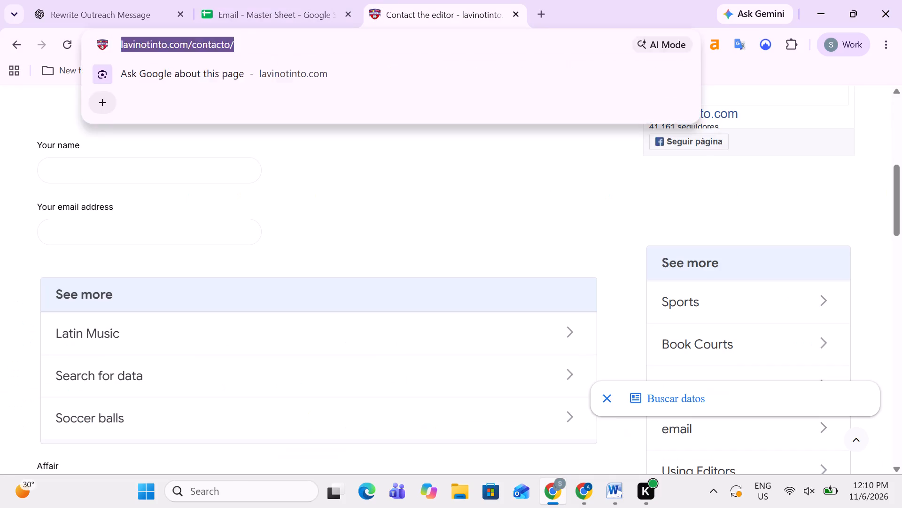
{"action": "key", "text": "ctrl+v"}
{"action": "key", "text": "Return"}
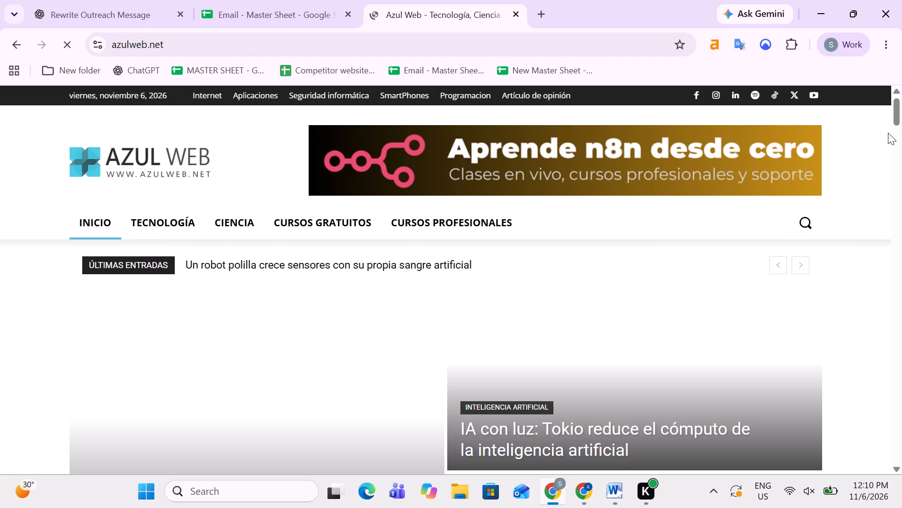
Open the Contacto page from the azulweb.net footer and bring its contact form into view.
{"action": "left_click_drag", "start_coordinate": [896, 118], "coordinate": [897, 444]}
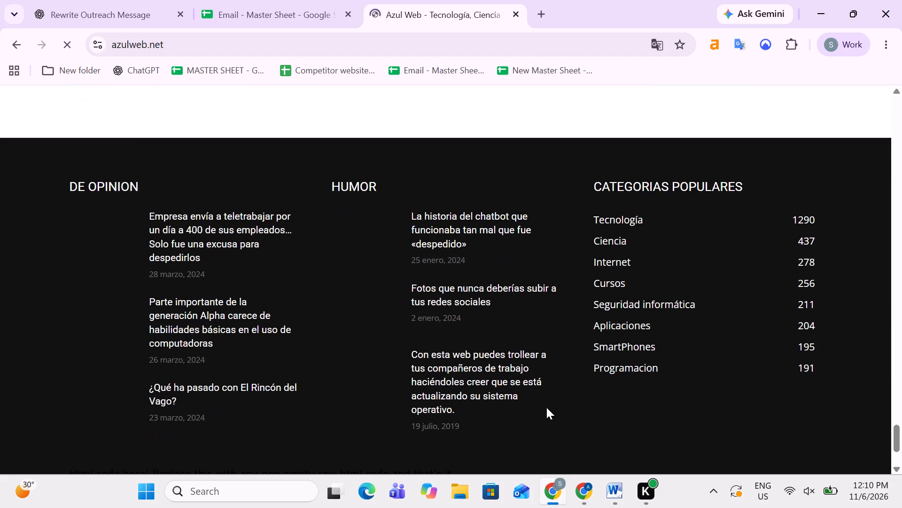
{"action": "scroll", "coordinate": [425, 398], "scroll_direction": "down", "scroll_amount": 5}
{"action": "scroll", "coordinate": [488, 380], "scroll_direction": "down", "scroll_amount": 5}
{"action": "left_click", "coordinate": [656, 460]}
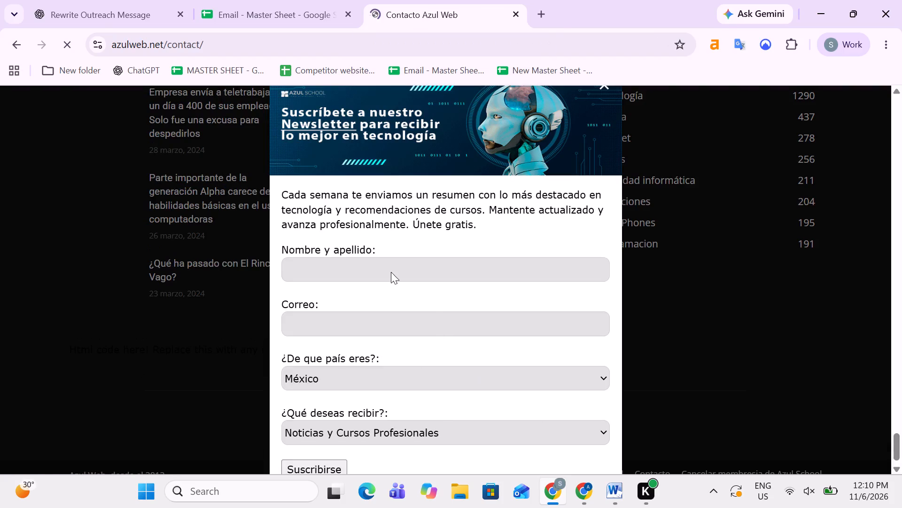
{"action": "left_click", "coordinate": [385, 254]}
{"action": "scroll", "coordinate": [308, 323], "scroll_direction": "down", "scroll_amount": 4}
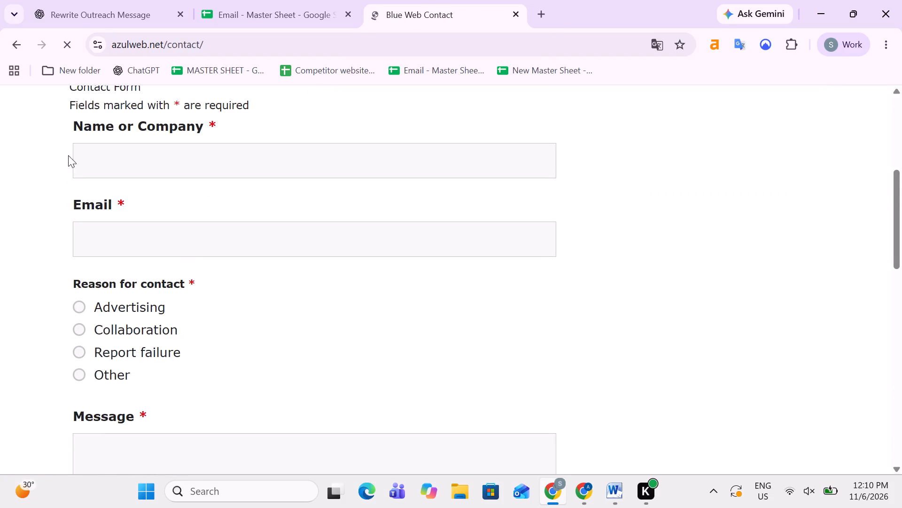
Fill the name and email fields with the saved sender details and dismiss the newsletter pop-up.
{"action": "left_click", "coordinate": [102, 154]}
{"action": "left_click", "coordinate": [176, 200]}
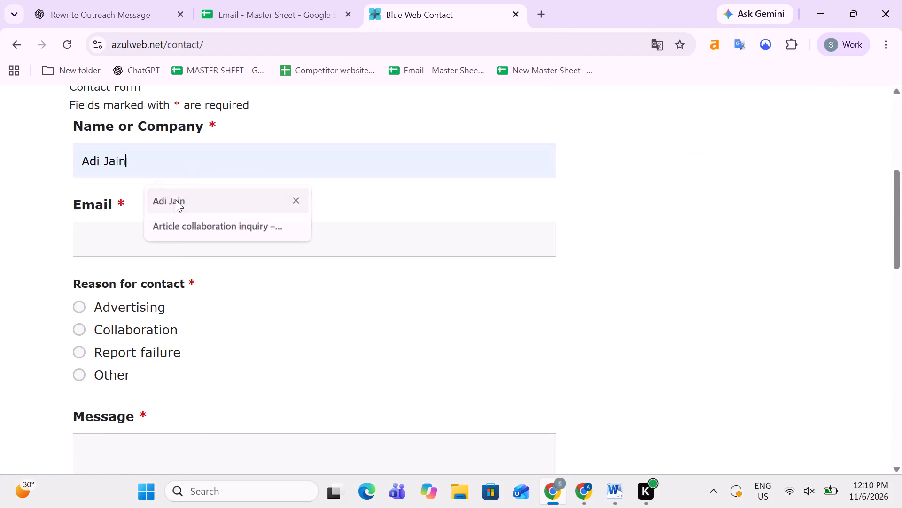
{"action": "left_click", "coordinate": [167, 238]}
{"action": "left_click", "coordinate": [202, 286]}
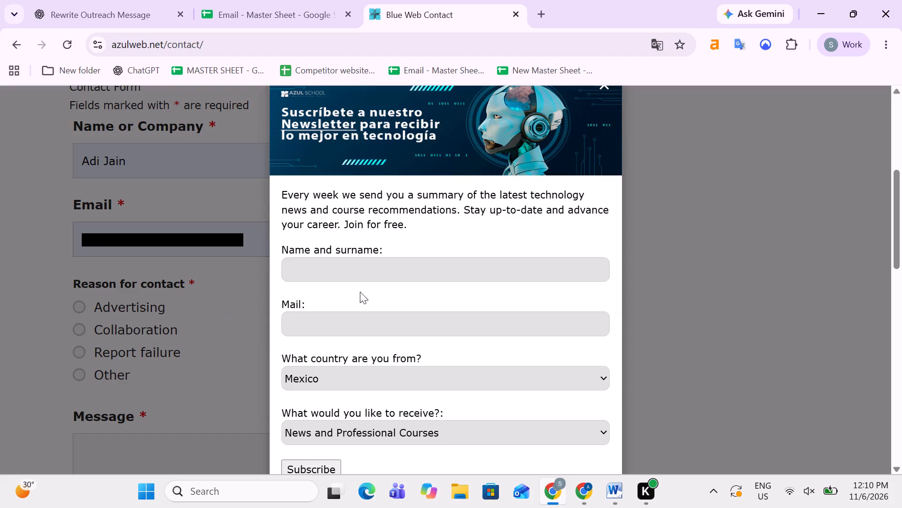
{"action": "left_click", "coordinate": [611, 89]}
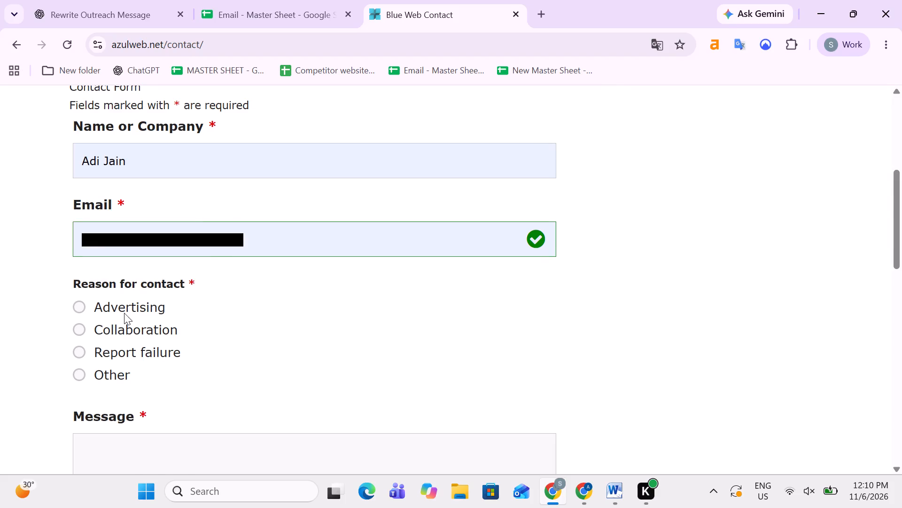
Set the reason for contact to Advertising.
{"action": "left_click", "coordinate": [83, 308]}
{"action": "scroll", "coordinate": [139, 352], "scroll_direction": "down", "scroll_amount": 1}
{"action": "scroll", "coordinate": [144, 401], "scroll_direction": "down", "scroll_amount": 2}
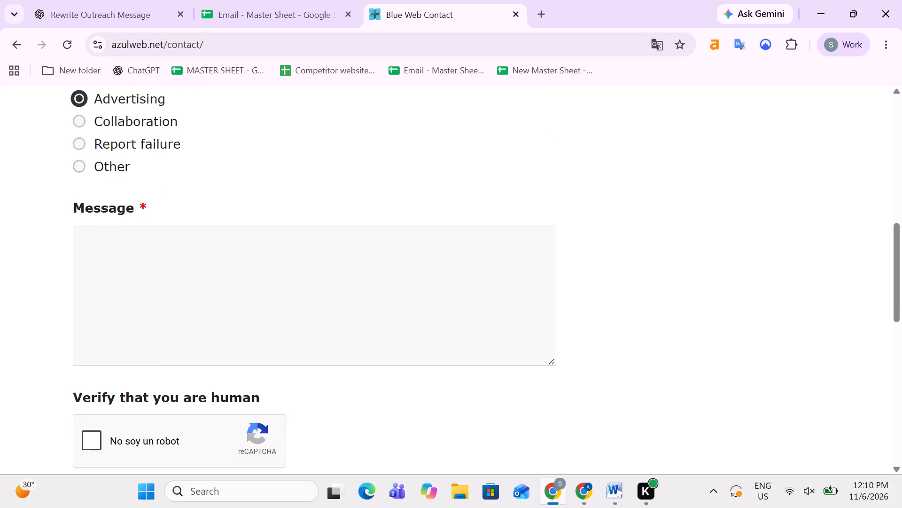
{"action": "scroll", "coordinate": [108, 316], "scroll_direction": "up", "scroll_amount": 1}
{"action": "left_click", "coordinate": [77, 195]}
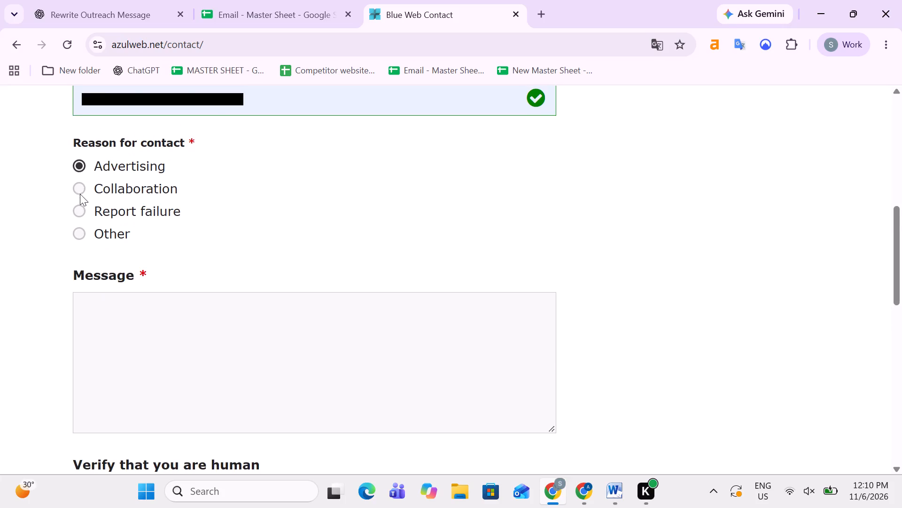
{"action": "left_click", "coordinate": [80, 190]}
{"action": "left_click", "coordinate": [81, 172]}
{"action": "left_click", "coordinate": [80, 167]}
Copy Template 10 (Spanish) in Word from "Buenas tardes" through "Atentamente," and paste it into the form's message field.
{"action": "scroll", "coordinate": [194, 287], "scroll_direction": "down", "scroll_amount": 2}
{"action": "left_click", "coordinate": [192, 276]}
{"action": "key", "text": "alt+Tab"}
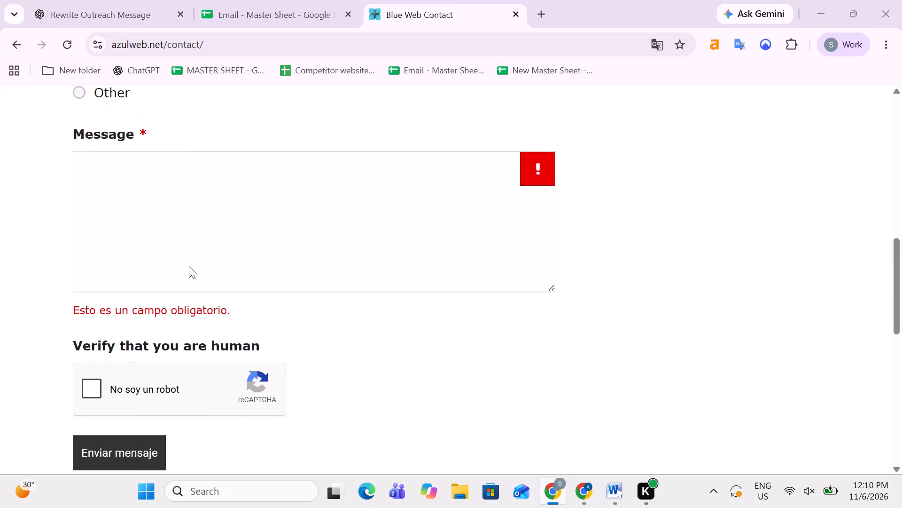
{"action": "scroll", "coordinate": [365, 352], "scroll_direction": "down", "scroll_amount": 4}
{"action": "scroll", "coordinate": [450, 306], "scroll_direction": "down", "scroll_amount": 11}
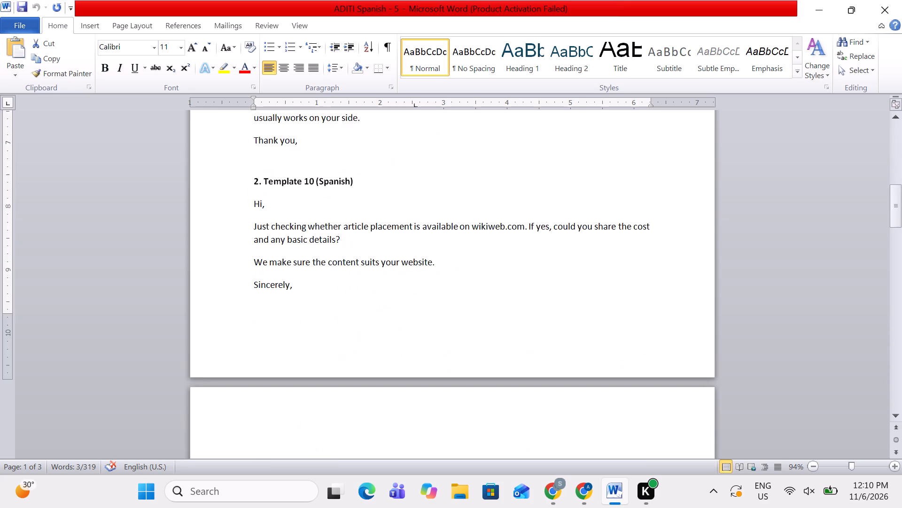
{"action": "scroll", "coordinate": [450, 306], "scroll_direction": "down", "scroll_amount": 8}
{"action": "left_click", "coordinate": [383, 302]}
{"action": "scroll", "coordinate": [471, 302], "scroll_direction": "down", "scroll_amount": 5}
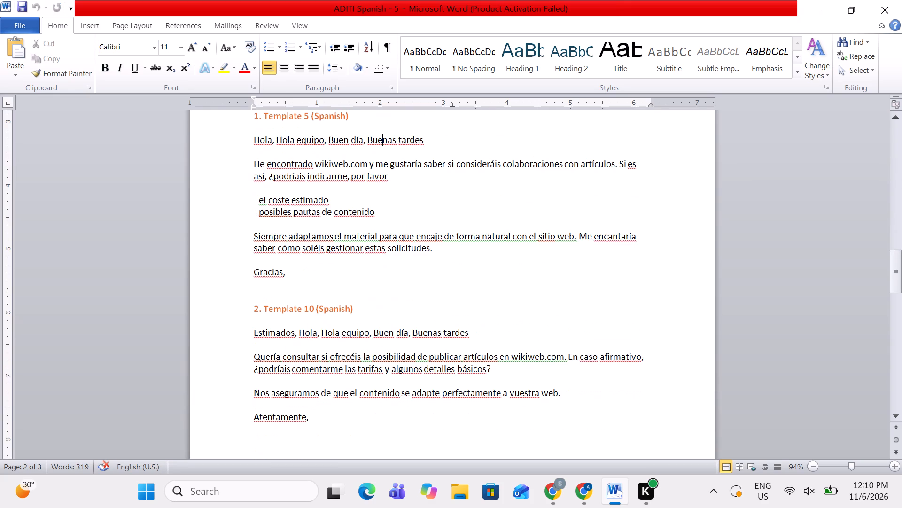
{"action": "left_click", "coordinate": [419, 328]}
{"action": "left_click_drag", "start_coordinate": [419, 328], "coordinate": [274, 421]}
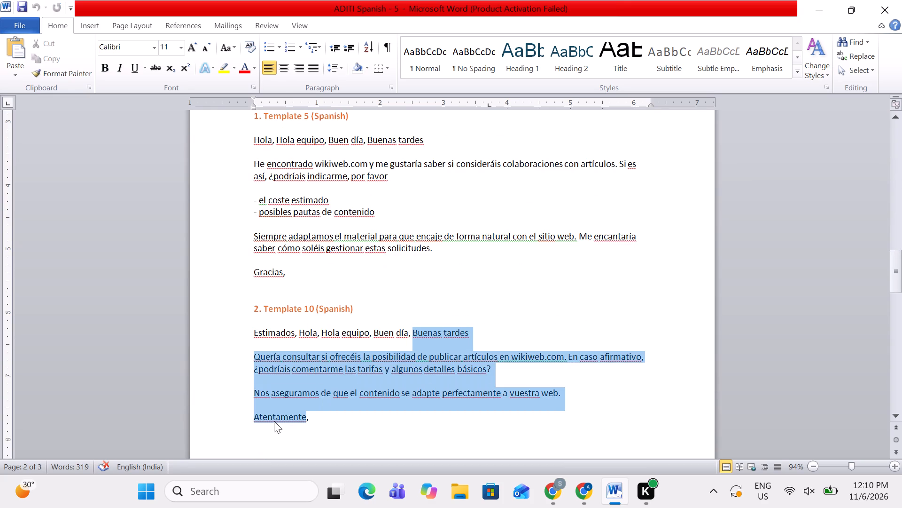
{"action": "key", "text": "shift+Right"}
{"action": "key", "text": "ctrl+c"}
{"action": "key", "text": "ctrl+c"}
{"action": "key", "text": "alt+Tab"}
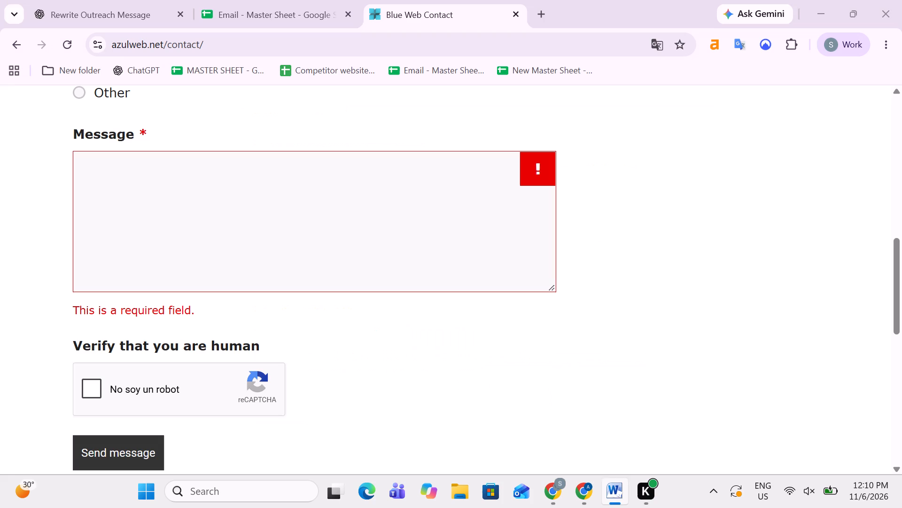
{"action": "key", "text": "ctrl+v"}
{"action": "key", "text": "BackSpace"}
Insert blank lines in the message to separate the greeting, the two body paragraphs and the closing "Atentamente,".
{"action": "key", "text": "Up"}
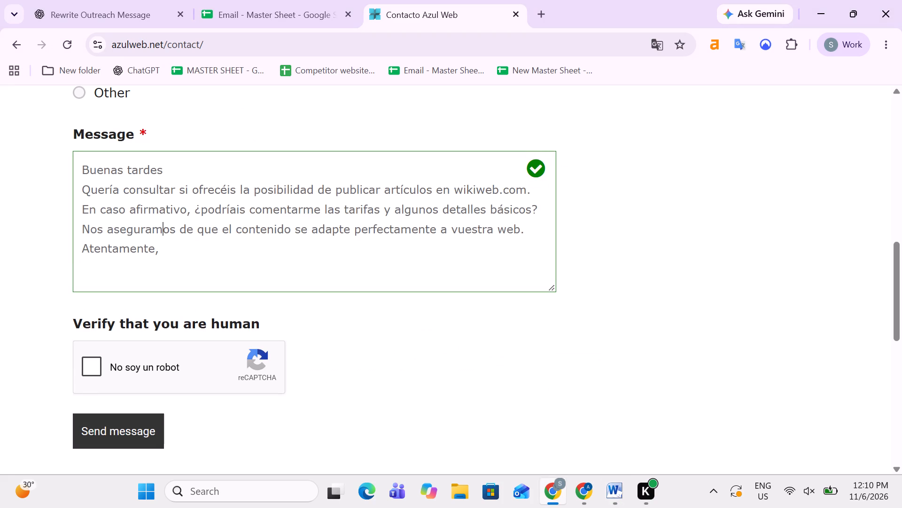
{"action": "key", "text": "Right"}
{"action": "key", "text": "Down"}
{"action": "key", "text": "Left"}
{"action": "key", "text": "Left"}
{"action": "key", "text": "Left"}
{"action": "key", "text": "Left"}
{"action": "key", "text": "Left"}
{"action": "key", "text": "Left"}
{"action": "key", "text": "Left"}
{"action": "key", "text": "Left"}
{"action": "key", "text": "Left"}
{"action": "key", "text": "Left"}
{"action": "key", "text": "Left"}
{"action": "key", "text": "Left"}
{"action": "key", "text": "Left"}
{"action": "key", "text": "Right"}
{"action": "key", "text": "shift+Return"}
{"action": "key", "text": "Up"}
{"action": "key", "text": "Up"}
{"action": "key", "text": "shift+Return"}
{"action": "key", "text": "Up"}
{"action": "key", "text": "Up"}
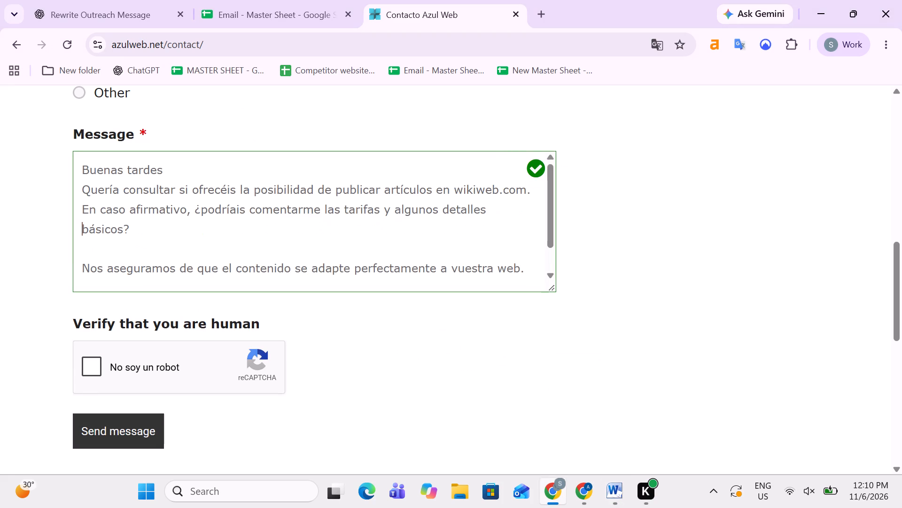
{"action": "key", "text": "Up"}
{"action": "key", "text": "Up"}
{"action": "key", "text": "shift+Return"}
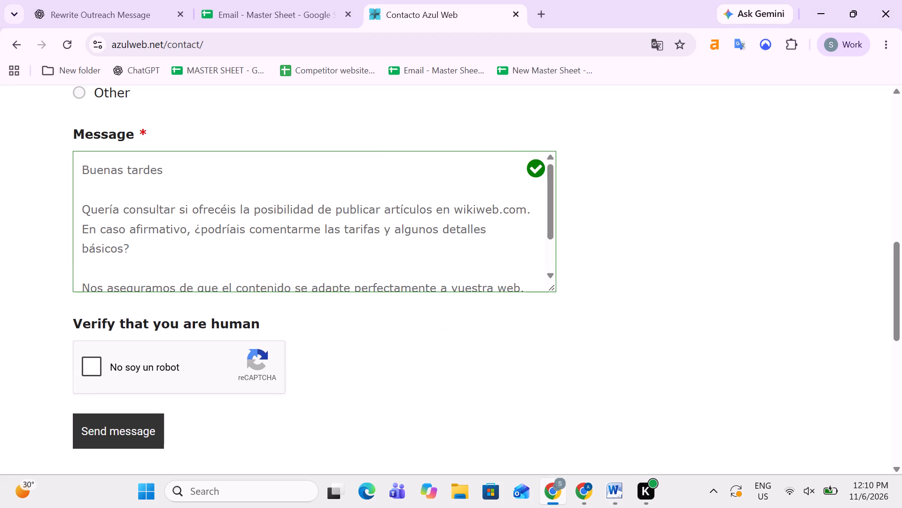
Complete the "No soy un robot" verification below the message.
{"action": "scroll", "coordinate": [243, 296], "scroll_direction": "up", "scroll_amount": 1}
{"action": "scroll", "coordinate": [219, 318], "scroll_direction": "down", "scroll_amount": 2}
{"action": "left_click", "coordinate": [84, 424]}
{"action": "left_click", "coordinate": [92, 436]}
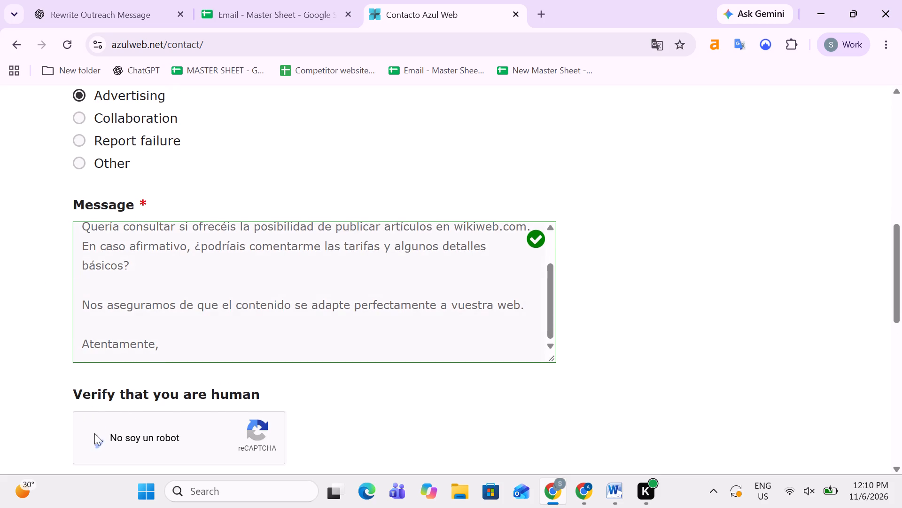
Copy the domain azulweb.net from the page address and replace wikiweb.com in the message with it.
{"action": "scroll", "coordinate": [150, 352], "scroll_direction": "up", "scroll_amount": 3}
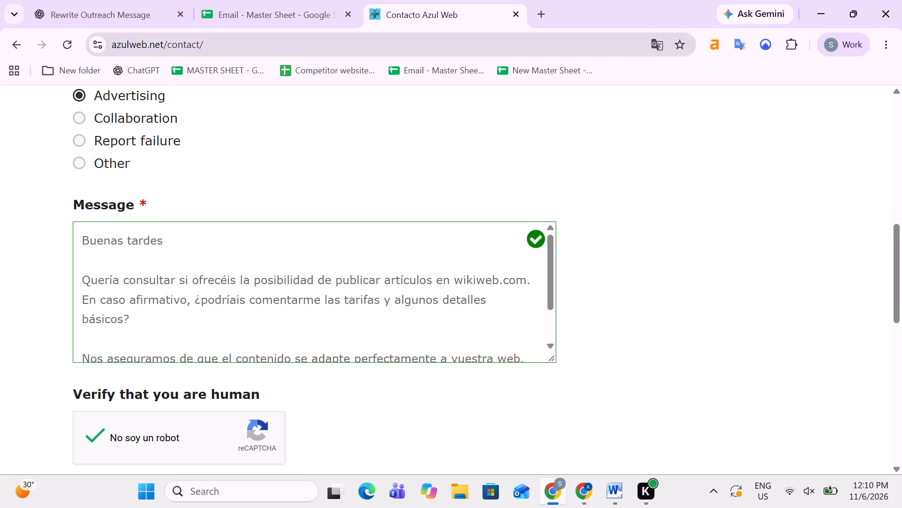
{"action": "left_click", "coordinate": [166, 45]}
{"action": "left_click_drag", "start_coordinate": [166, 45], "coordinate": [181, 57]}
{"action": "key", "text": "ctrl+c"}
{"action": "key", "text": "ctrl+c"}
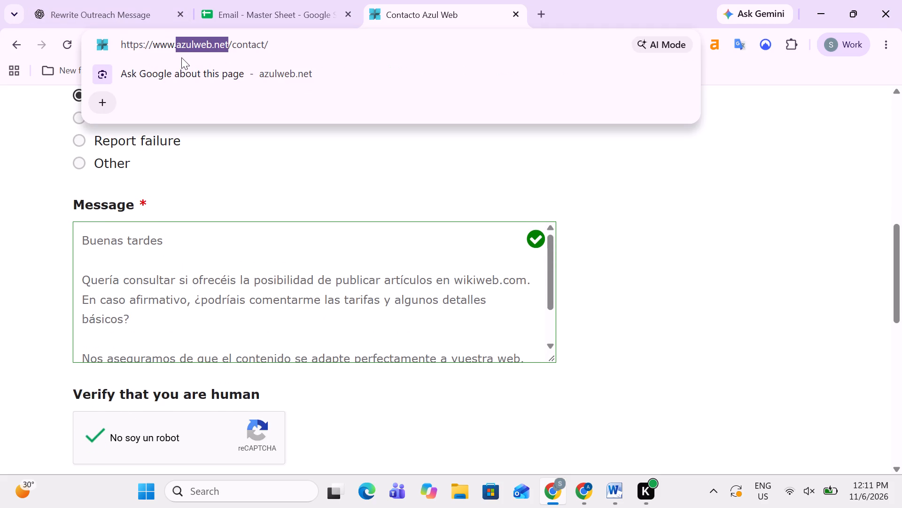
{"action": "left_click", "coordinate": [472, 280]}
{"action": "left_click_drag", "start_coordinate": [472, 280], "coordinate": [498, 280]}
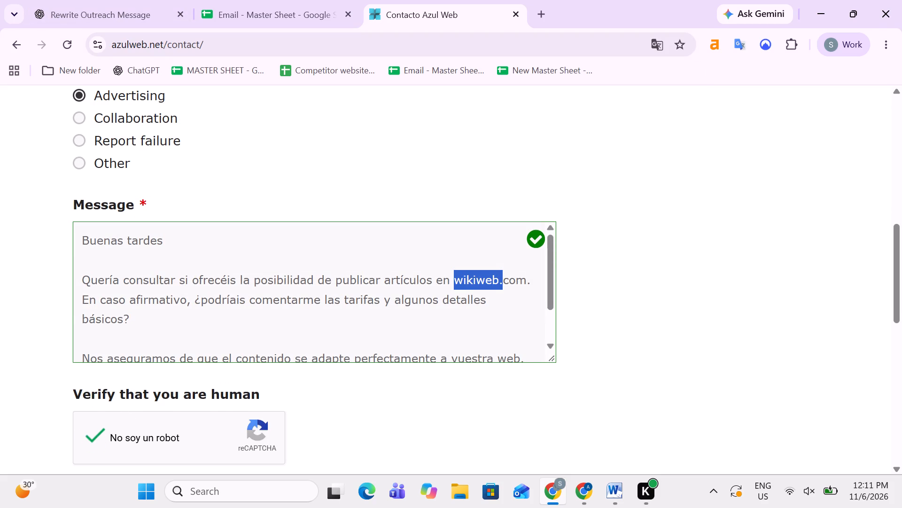
{"action": "left_click", "coordinate": [509, 279], "text": "shift"}
{"action": "key", "text": "ctrl+v"}
{"action": "scroll", "coordinate": [395, 317], "scroll_direction": "up", "scroll_amount": 3}
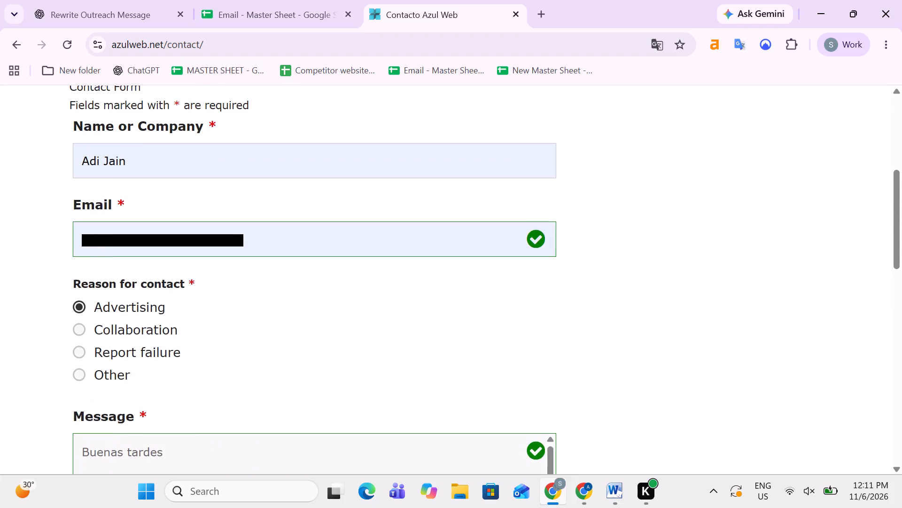
Check the completed Azul Web contact form and submit it.
{"action": "scroll", "coordinate": [257, 261], "scroll_direction": "up", "scroll_amount": 3}
{"action": "scroll", "coordinate": [257, 261], "scroll_direction": "down", "scroll_amount": 10}
{"action": "left_click", "coordinate": [133, 219]}
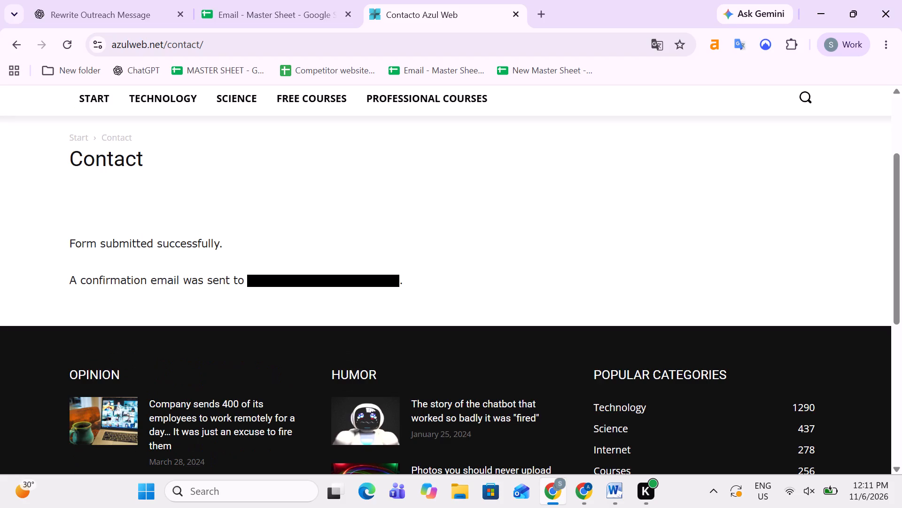
Enter "Form 670" as the contact details for azulweb.net in the ES, MX, AR sheet.
{"action": "left_click", "coordinate": [263, 0]}
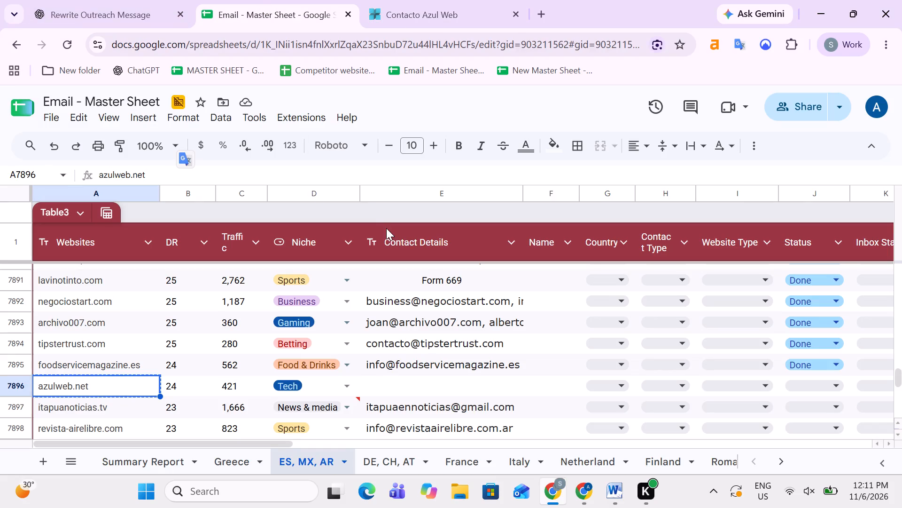
{"action": "key", "text": "Tab"}
{"action": "key", "text": "Right"}
{"action": "key", "text": "Right"}
{"action": "key", "text": "Right"}
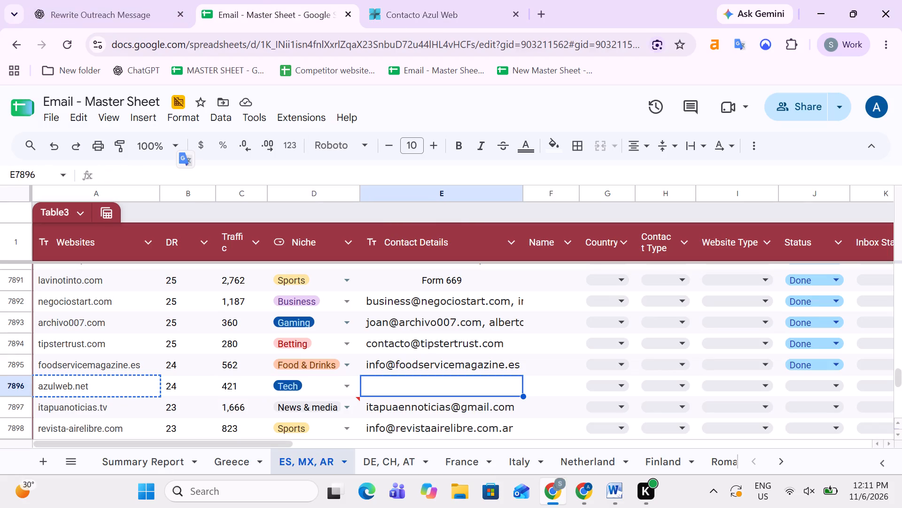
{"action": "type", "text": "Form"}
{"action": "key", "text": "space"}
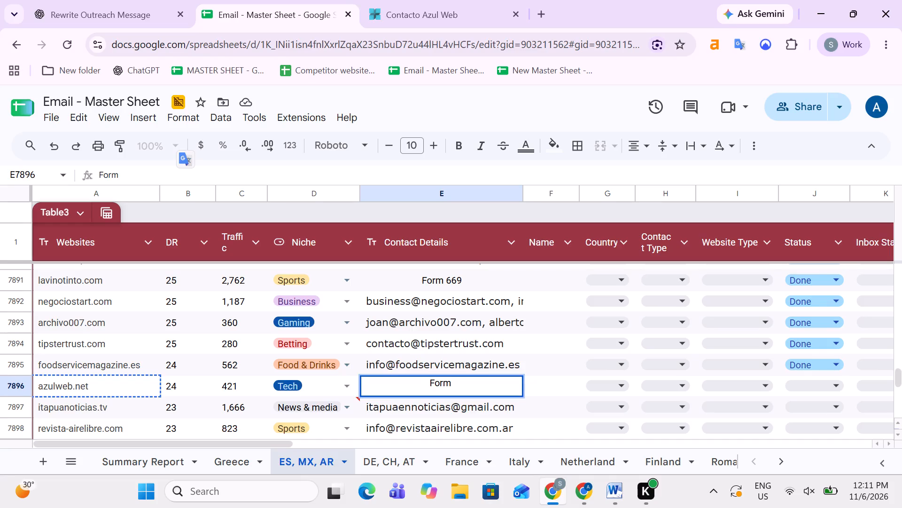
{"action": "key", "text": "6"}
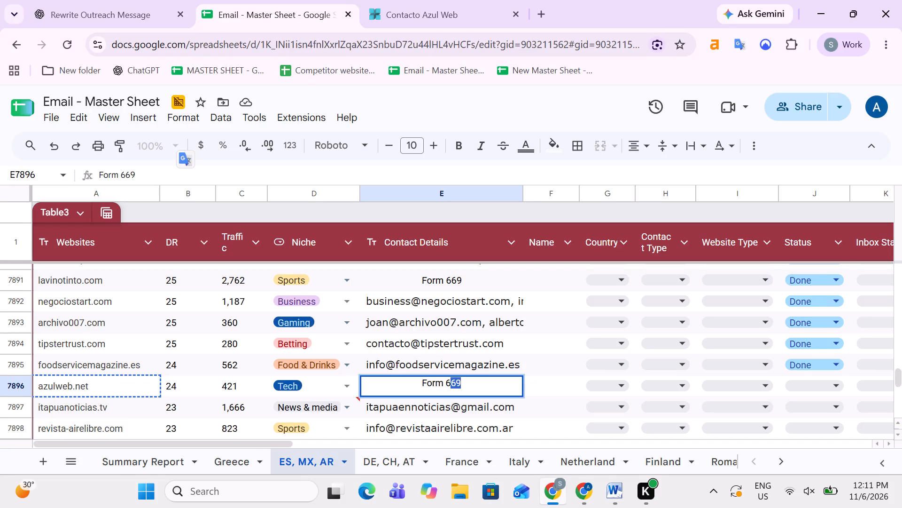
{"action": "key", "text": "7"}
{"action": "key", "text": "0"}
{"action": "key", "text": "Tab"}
Set the status of azulweb.net to Done.
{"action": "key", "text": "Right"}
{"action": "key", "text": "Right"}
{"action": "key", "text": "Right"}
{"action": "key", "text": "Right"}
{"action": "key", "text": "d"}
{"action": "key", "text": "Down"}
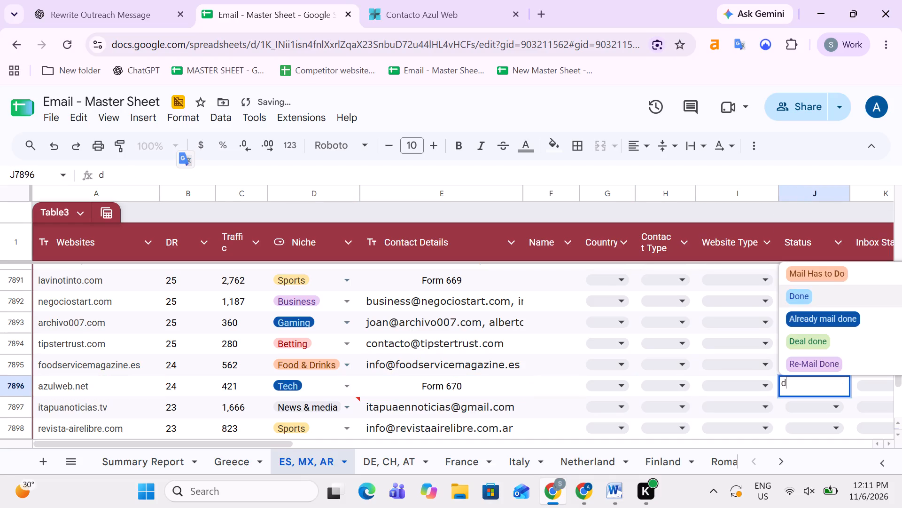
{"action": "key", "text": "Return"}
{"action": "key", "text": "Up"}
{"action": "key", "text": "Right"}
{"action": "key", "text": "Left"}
Switch to the Spanish outreach templates document in Word.
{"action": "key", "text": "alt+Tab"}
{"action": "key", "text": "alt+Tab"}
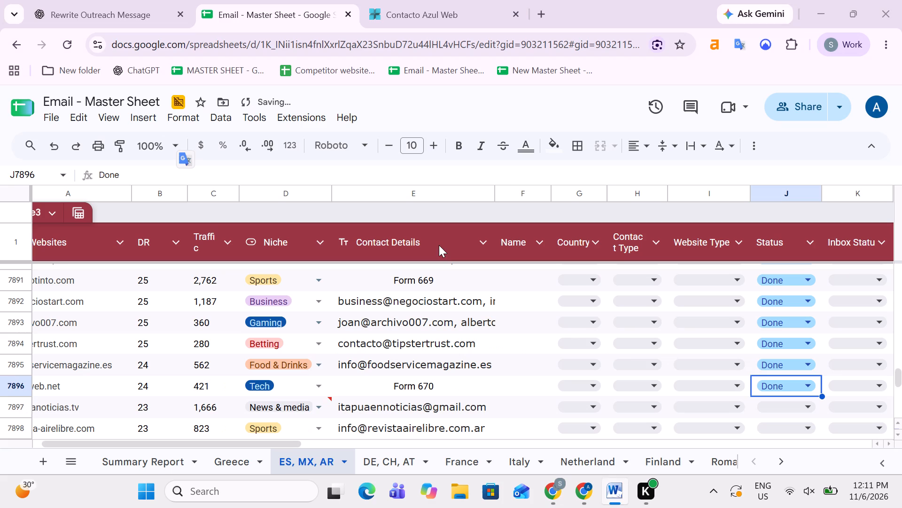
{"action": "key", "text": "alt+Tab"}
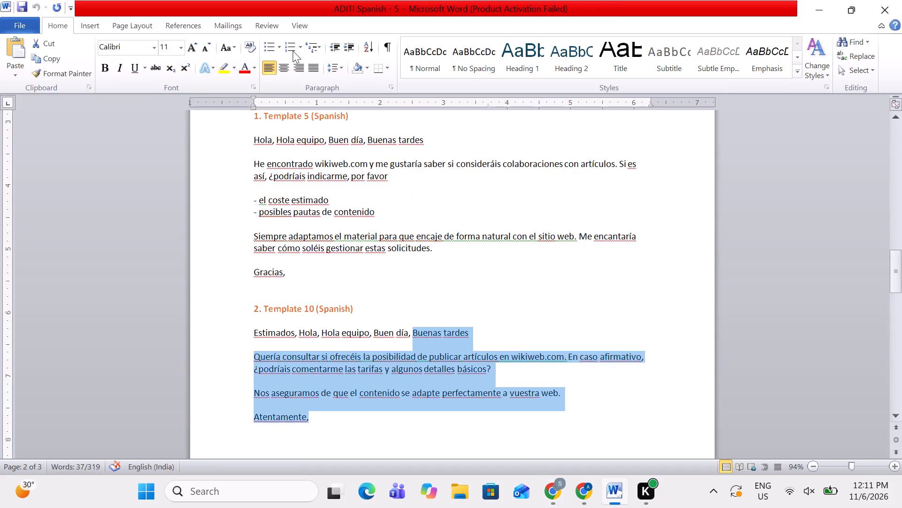
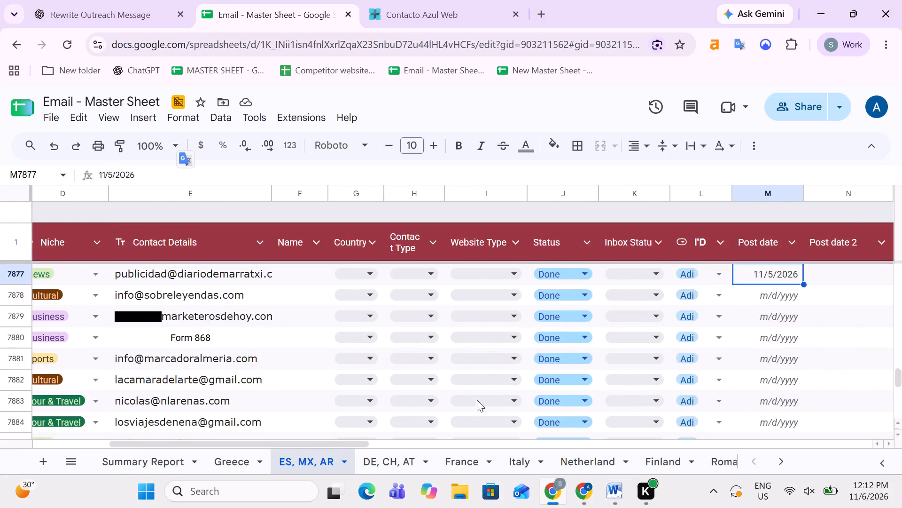
Find the next website row with an empty Status below row 7877 in the ES, MX, AR sheet.
{"action": "key", "text": "Down"}
{"action": "key", "text": "Left"}
{"action": "key", "text": "Left"}
{"action": "key", "text": "Left"}
{"action": "key", "text": "ctrl+shift+Down"}
{"action": "key", "text": "ctrl+shift+Down"}
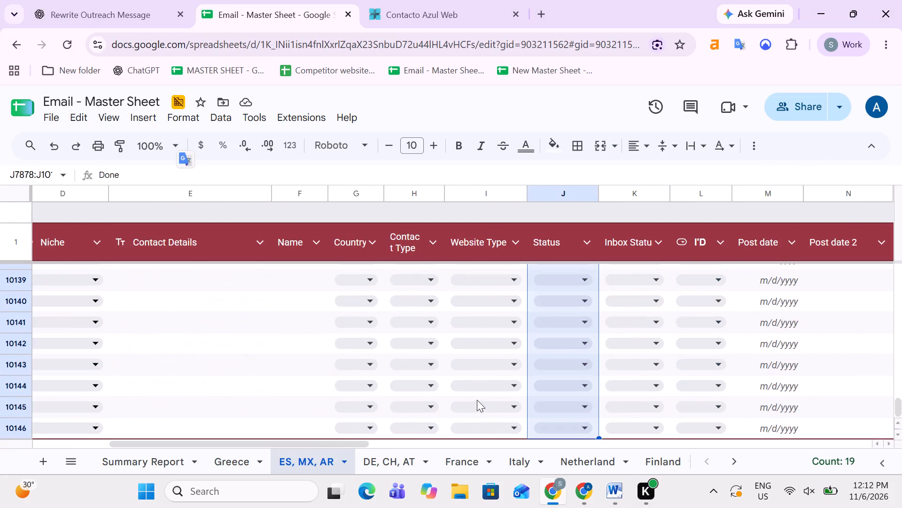
{"action": "key", "text": "ctrl+Up"}
{"action": "key", "text": "Down"}
{"action": "key", "text": "ctrl+Down"}
{"action": "key", "text": "Down"}
{"action": "key", "text": "Down"}
{"action": "key", "text": "Up"}
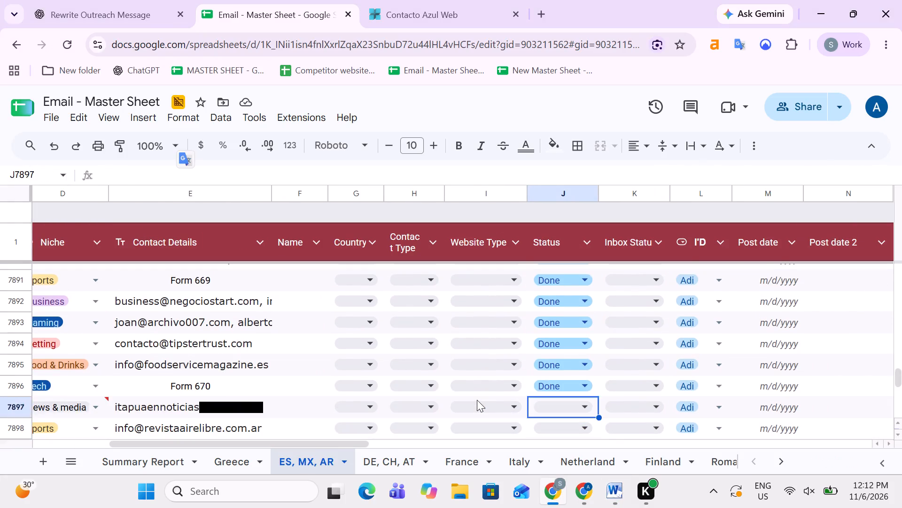
{"action": "key", "text": "Down"}
{"action": "key", "text": "Down"}
{"action": "key", "text": "Down"}
{"action": "key", "text": "Down"}
{"action": "key", "text": "Down"}
{"action": "key", "text": "Up"}
{"action": "key", "text": "Up"}
{"action": "key", "text": "Up"}
{"action": "key", "text": "Up"}
{"action": "key", "text": "Up"}
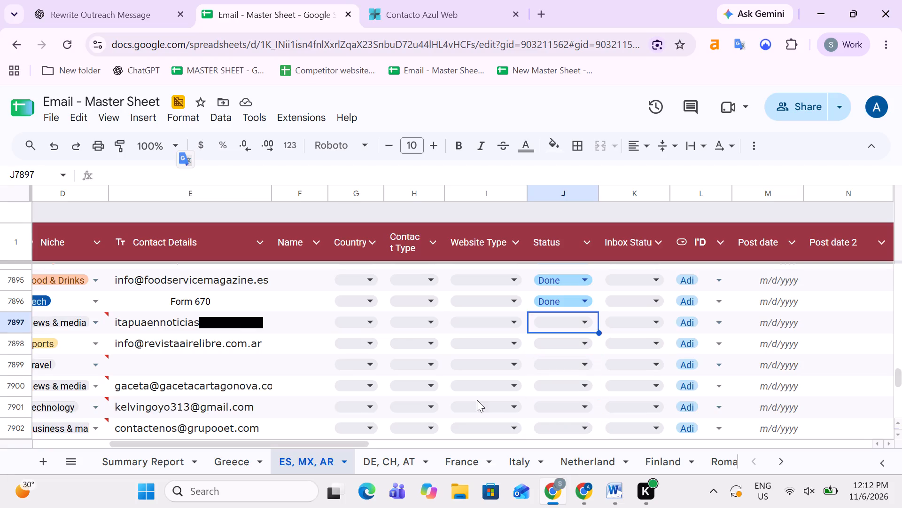
Set the Niche of itapuanoticias.tv in row 7897 to News.
{"action": "key", "text": "Left"}
{"action": "key", "text": "Left"}
{"action": "key", "text": "Left"}
{"action": "key", "text": "Left"}
{"action": "key", "text": "Left"}
{"action": "key", "text": "Left"}
{"action": "key", "text": "Left"}
{"action": "key", "text": "Left"}
{"action": "key", "text": "Left"}
{"action": "key", "text": "Left"}
{"action": "key", "text": "Left"}
{"action": "key", "text": "Left"}
{"action": "key", "text": "Left"}
{"action": "key", "text": "Left"}
{"action": "key", "text": "Left"}
{"action": "key", "text": "Left"}
{"action": "key", "text": "Left"}
{"action": "key", "text": "Left"}
{"action": "key", "text": "Left"}
{"action": "key", "text": "Right"}
{"action": "key", "text": "Right"}
{"action": "key", "text": "Right"}
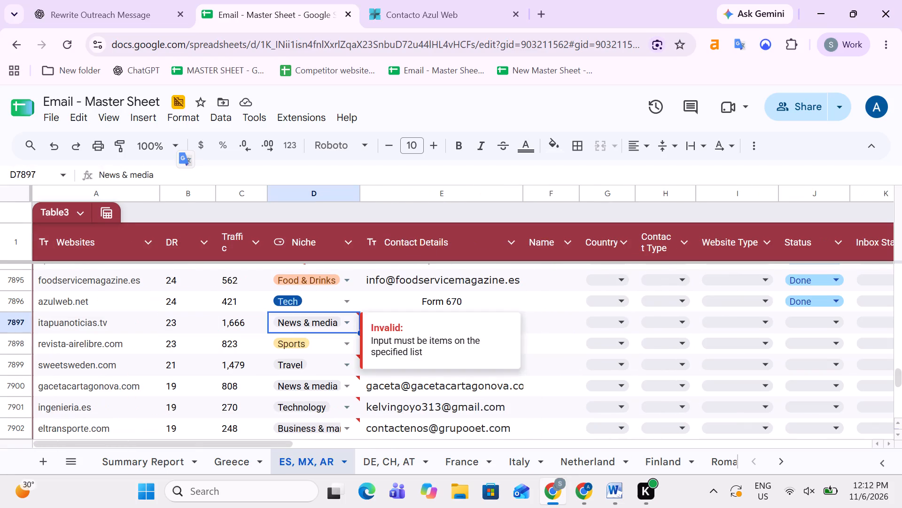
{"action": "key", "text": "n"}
{"action": "key", "text": "Down"}
{"action": "key", "text": "Return"}
Copy the contact email address of itapuanoticias.tv from its Contact Details cell.
{"action": "key", "text": "Up"}
{"action": "key", "text": "Right"}
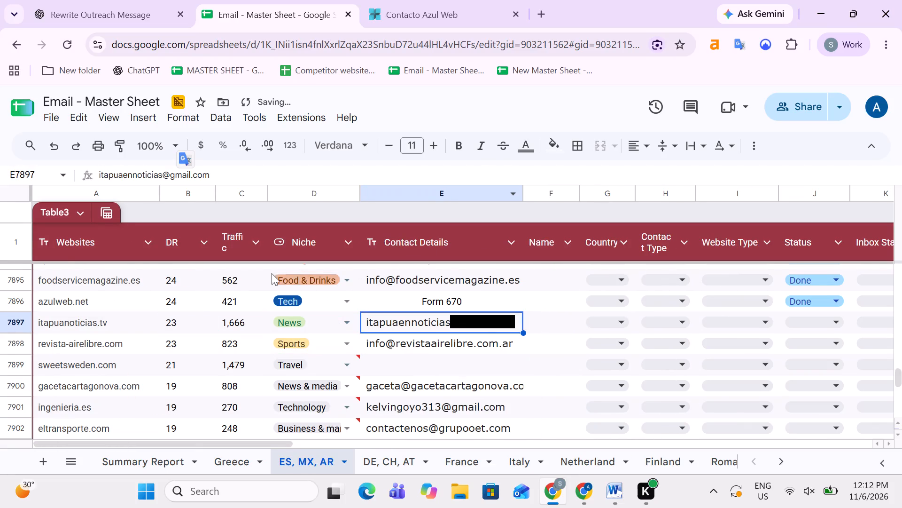
{"action": "triple_click", "coordinate": [147, 174]}
{"action": "key", "text": "ctrl+c"}
{"action": "key", "text": "ctrl+c"}
{"action": "key", "text": "ctrl+c"}
{"action": "key", "text": "ctrl+c"}
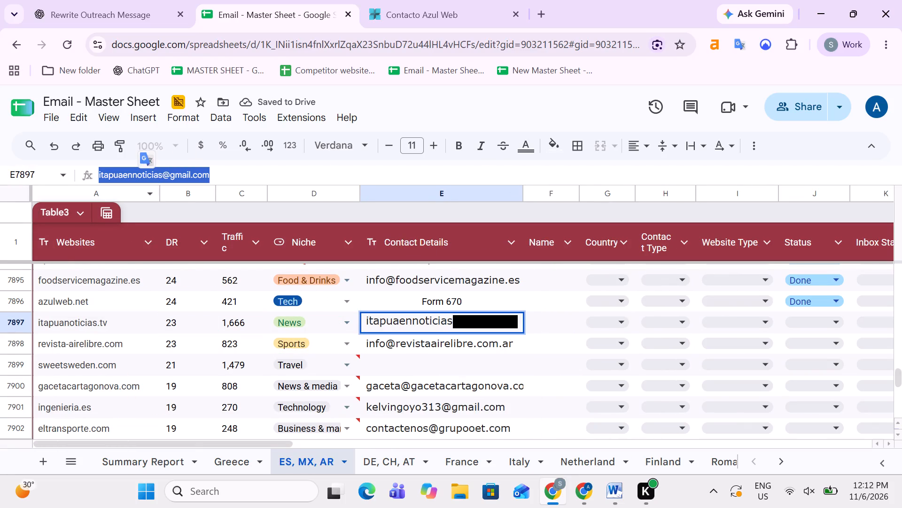
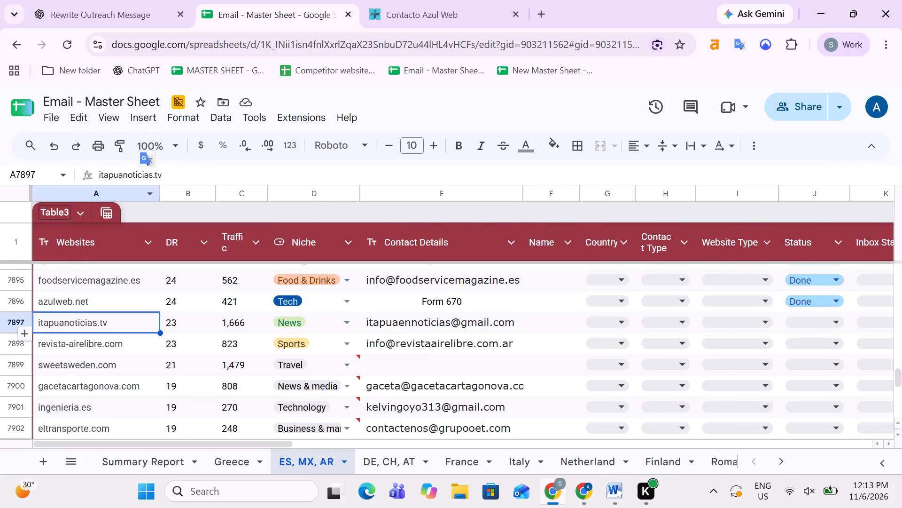
Copy the website domain itapuanoticias.tv from row 7897 of the ES, MX, AR sheet.
{"action": "triple_click", "coordinate": [127, 172]}
{"action": "key", "text": "ctrl+c"}
{"action": "key", "text": "ctrl+c"}
{"action": "key", "text": "ctrl+c"}
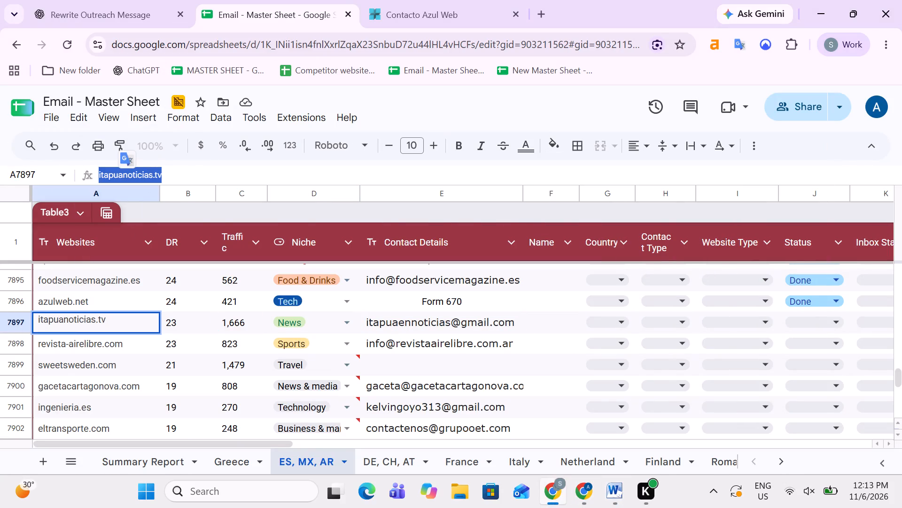
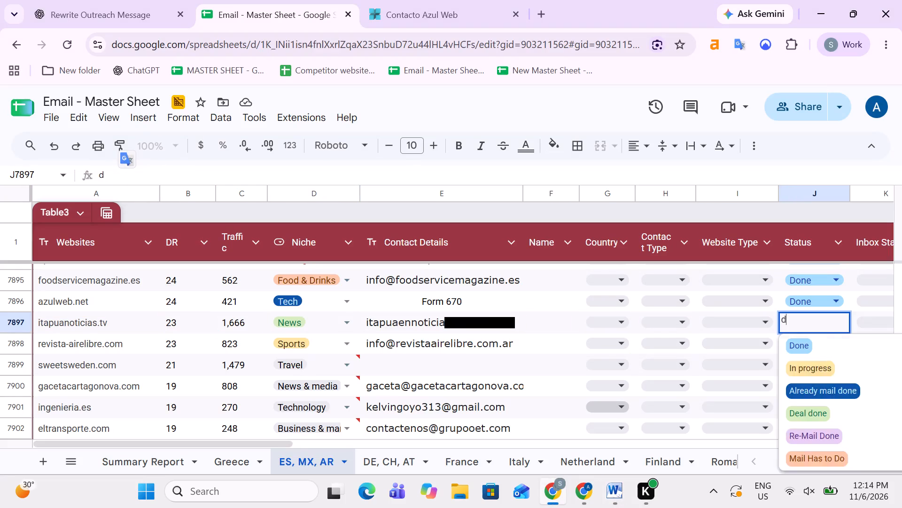
Set the status of itapuanoticias.tv in row 7897 to Done.
{"action": "key", "text": "Return"}
Select the Contact Details cell of the next unprocessed website, revista-airelibre.com, in row 7898.
{"action": "key", "text": "Left"}
{"action": "key", "text": "Left"}
{"action": "key", "text": "Left"}
{"action": "key", "text": "Left"}
{"action": "key", "text": "Left"}
{"action": "key", "text": "Left"}
{"action": "key", "text": "Left"}
{"action": "key", "text": "Left"}
{"action": "key", "text": "Left"}
{"action": "key", "text": "Left"}
{"action": "key", "text": "Left"}
{"action": "key", "text": "Left"}
{"action": "key", "text": "Left"}
{"action": "key", "text": "Left"}
{"action": "key", "text": "Left"}
{"action": "key", "text": "Right"}
{"action": "key", "text": "Right"}
{"action": "key", "text": "Right"}
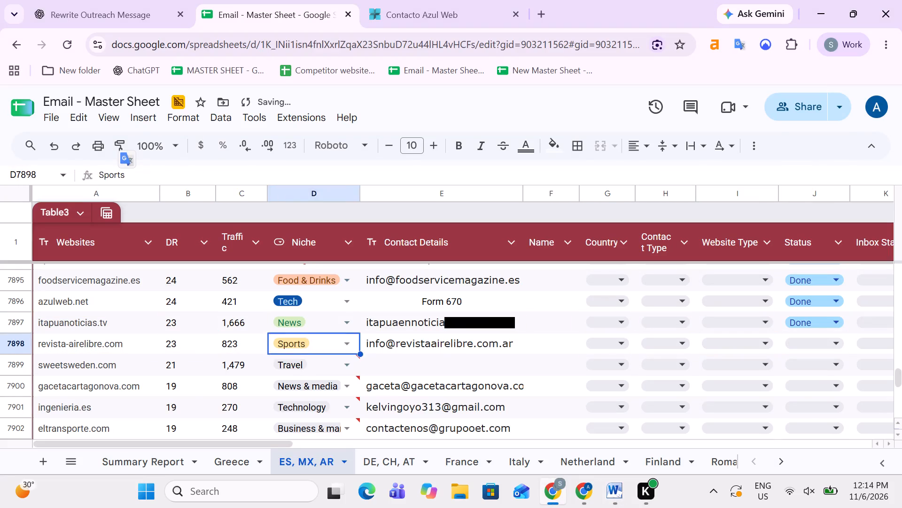
{"action": "key", "text": "Right"}
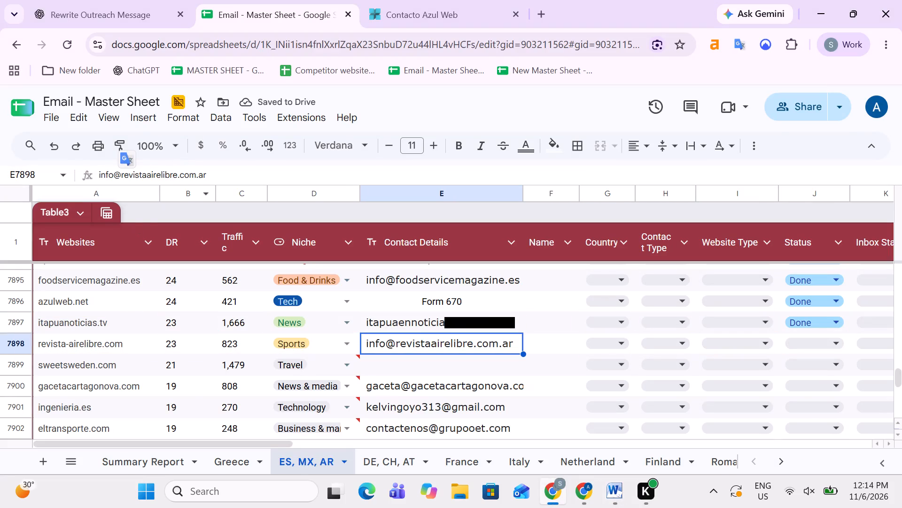
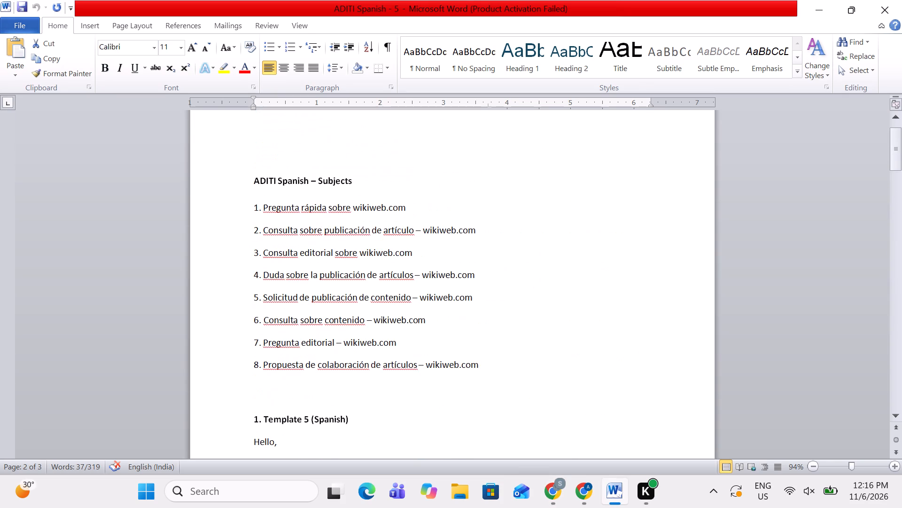
Copy the second Spanish subject line, "Consulta sobre publicación de artículo – wikiweb.com", from the Subjects list.
{"action": "left_click", "coordinate": [275, 261]}
{"action": "left_click_drag", "start_coordinate": [275, 261], "coordinate": [467, 258]}
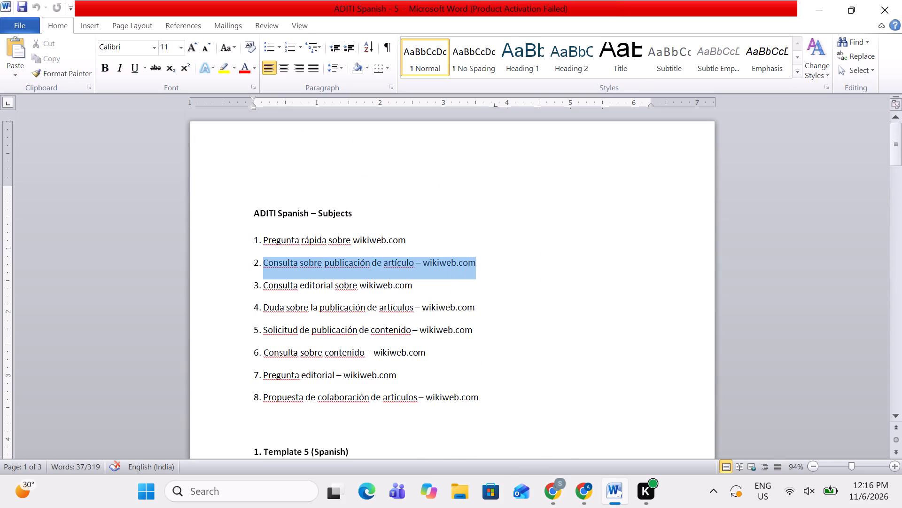
{"action": "left_click_drag", "start_coordinate": [467, 258], "coordinate": [476, 257]}
{"action": "key", "text": "ctrl+c"}
{"action": "key", "text": "ctrl+c"}
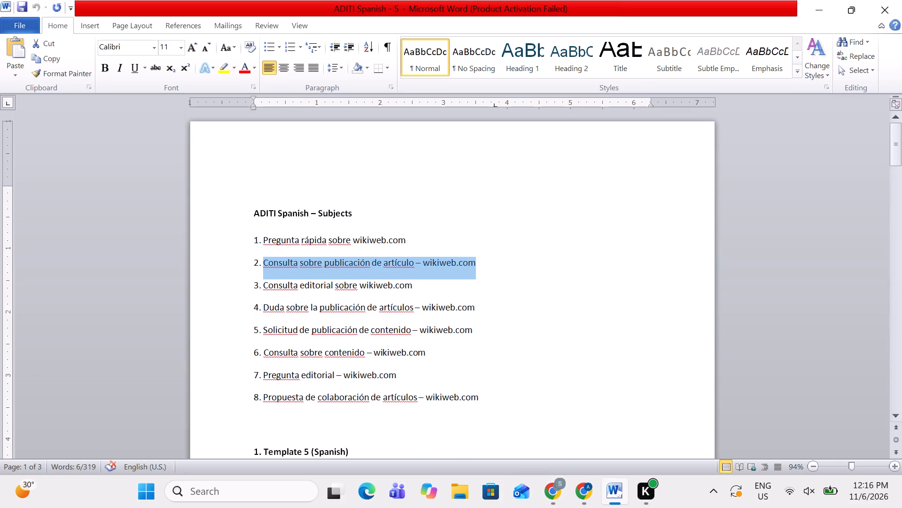
Select the third Spanish subject line, "Consulta editorial sobre wikiweb.com", in the Subjects list.
{"action": "left_click", "coordinate": [278, 287]}
{"action": "left_click_drag", "start_coordinate": [278, 287], "coordinate": [391, 279]}
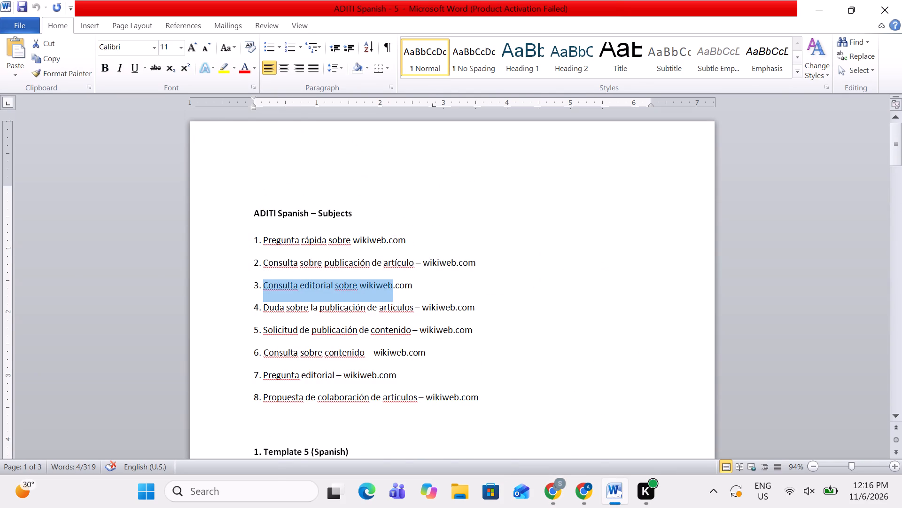
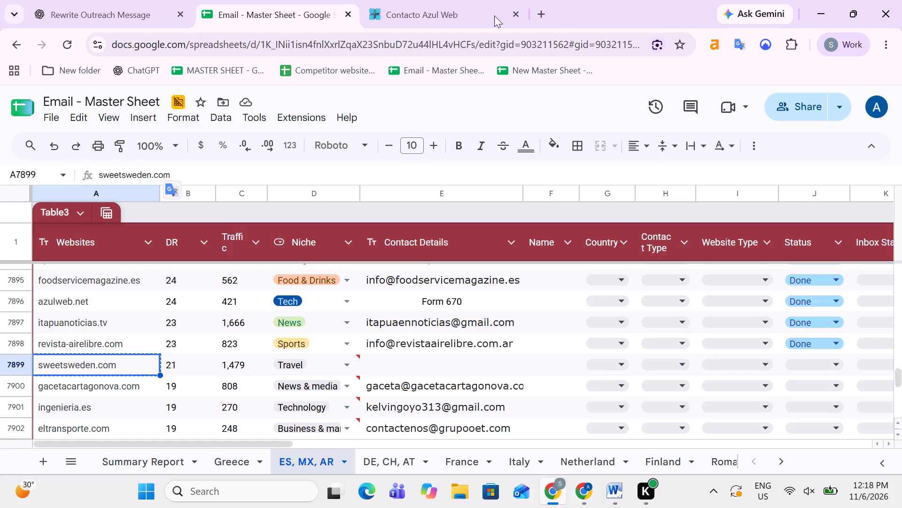
Load the copied domain sweetsweden.com in place of the Azul Web page and open the site's contact page.
{"action": "left_click", "coordinate": [495, 16]}
{"action": "left_click", "coordinate": [418, 45]}
{"action": "key", "text": "ctrl+v"}
{"action": "key", "text": "Return"}
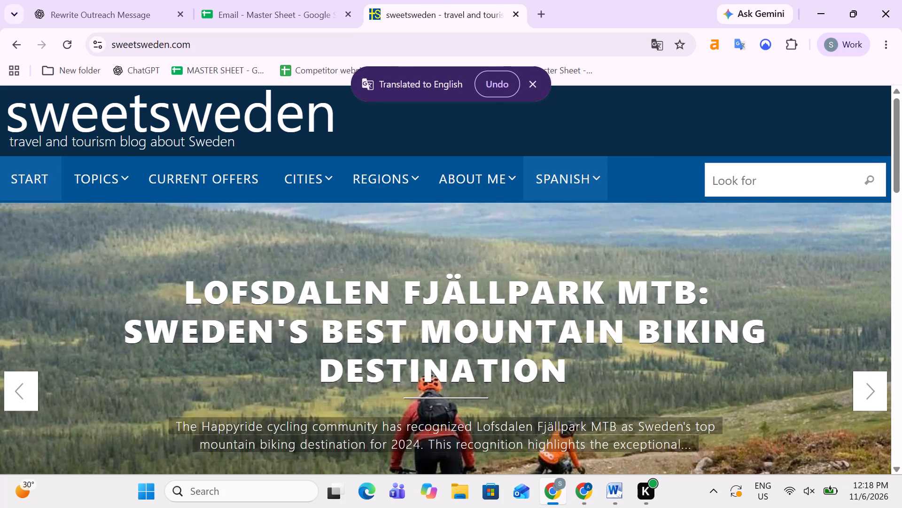
{"action": "left_click_drag", "start_coordinate": [900, 160], "coordinate": [884, 507]}
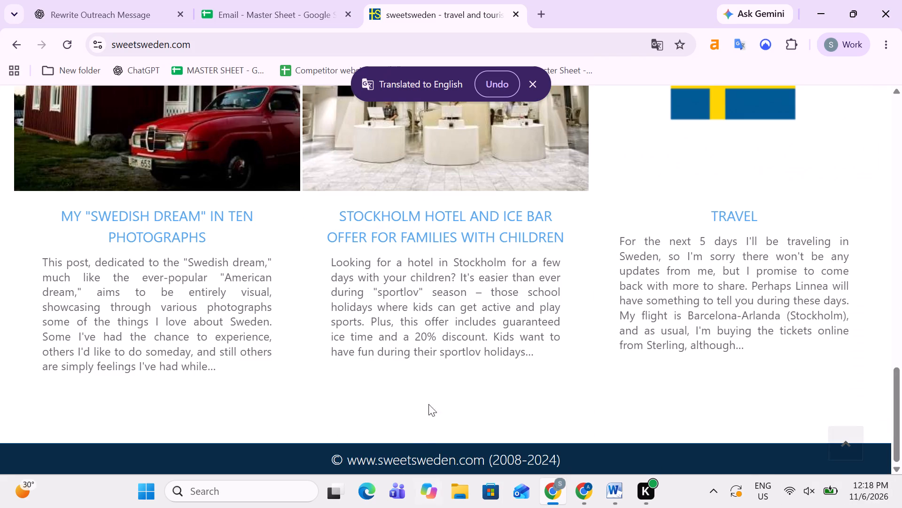
{"action": "scroll", "coordinate": [451, 373], "scroll_direction": "up", "scroll_amount": 20}
{"action": "scroll", "coordinate": [451, 373], "scroll_direction": "up", "scroll_amount": 14}
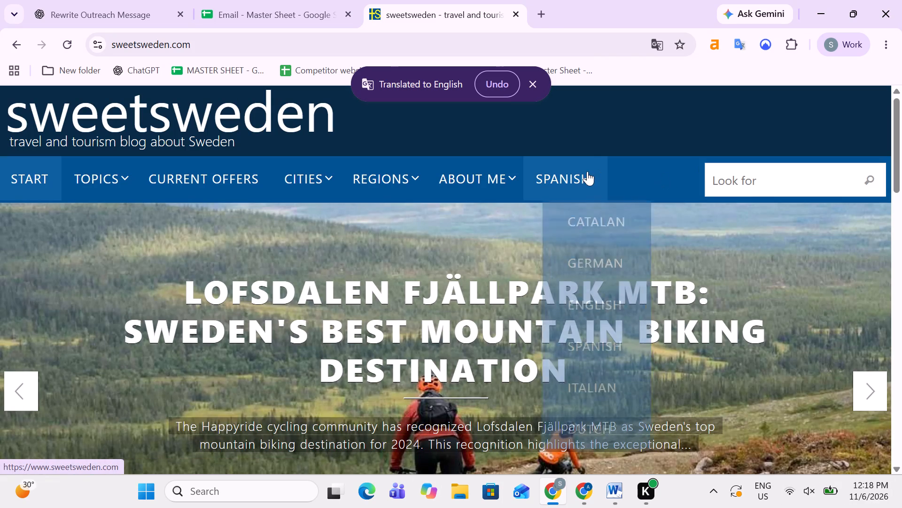
{"action": "left_click", "coordinate": [478, 262]}
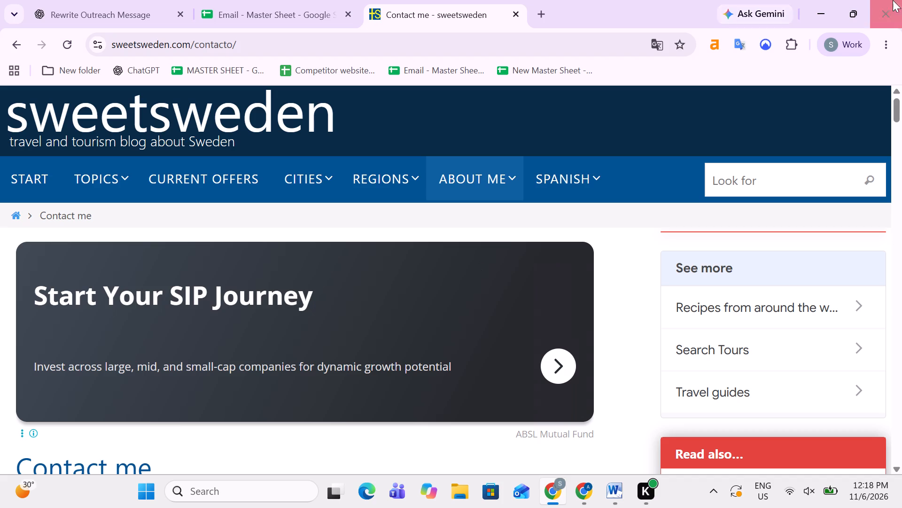
Examine sweetsweden.com's contact page, from the introduction through the comments and reply section, for an email address or contact form.
{"action": "scroll", "coordinate": [464, 183], "scroll_direction": "down", "scroll_amount": 4}
{"action": "scroll", "coordinate": [175, 283], "scroll_direction": "down", "scroll_amount": 1}
{"action": "scroll", "coordinate": [238, 250], "scroll_direction": "down", "scroll_amount": 5}
{"action": "scroll", "coordinate": [299, 259], "scroll_direction": "down", "scroll_amount": 10}
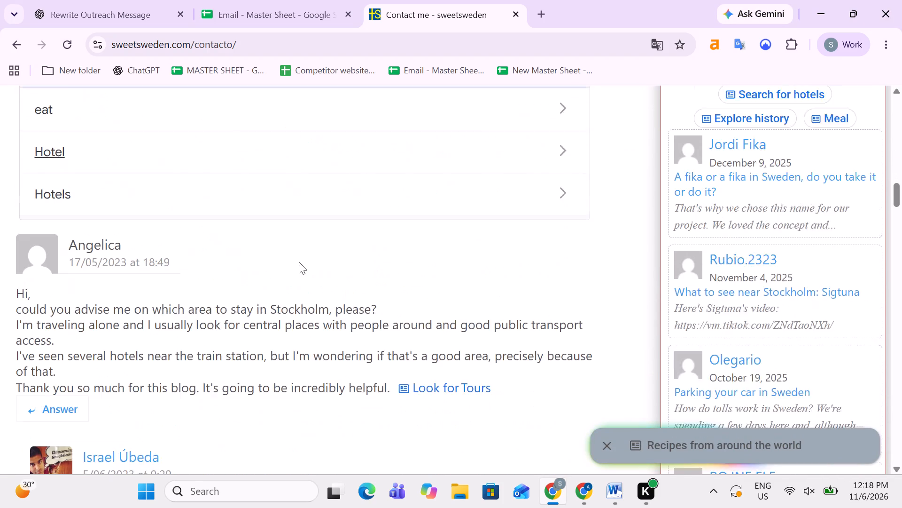
{"action": "scroll", "coordinate": [299, 262], "scroll_direction": "down", "scroll_amount": 7}
{"action": "scroll", "coordinate": [299, 262], "scroll_direction": "up", "scroll_amount": 20}
{"action": "scroll", "coordinate": [299, 262], "scroll_direction": "up", "scroll_amount": 7}
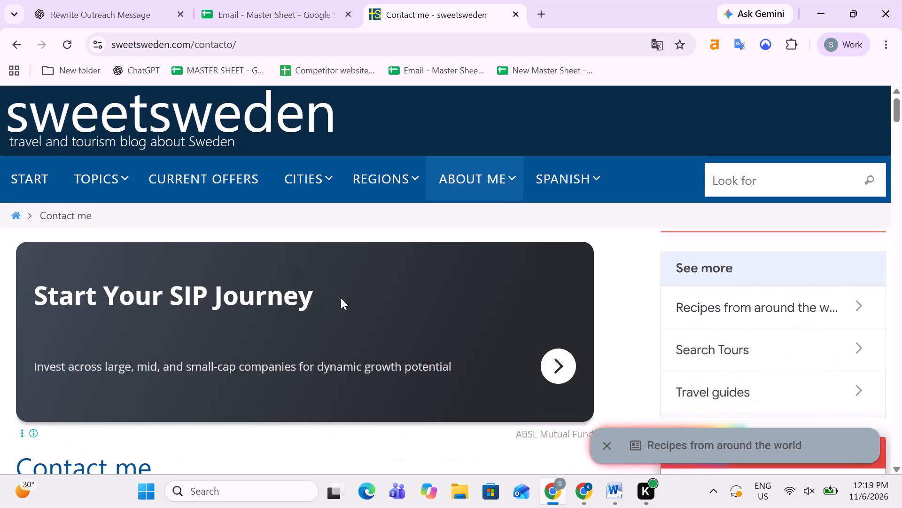
{"action": "scroll", "coordinate": [345, 324], "scroll_direction": "down", "scroll_amount": 2}
{"action": "scroll", "coordinate": [264, 314], "scroll_direction": "down", "scroll_amount": 2}
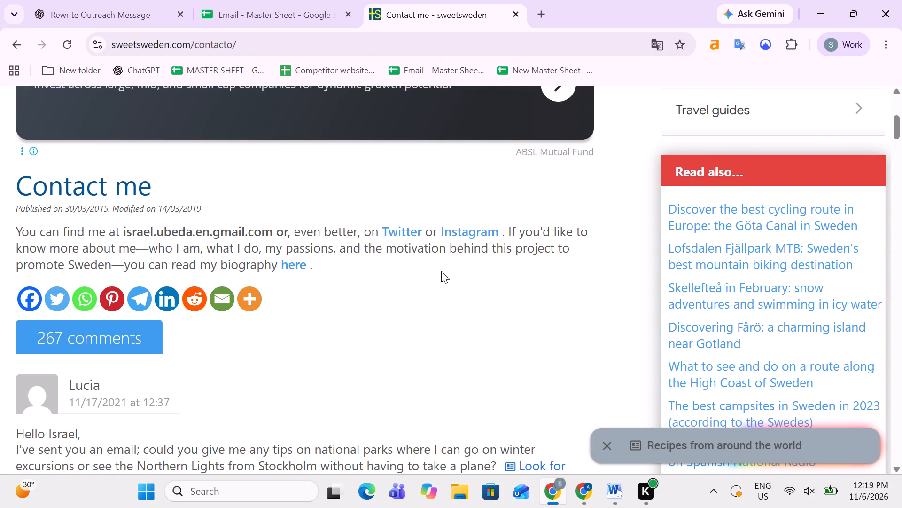
{"action": "scroll", "coordinate": [417, 244], "scroll_direction": "down", "scroll_amount": 18}
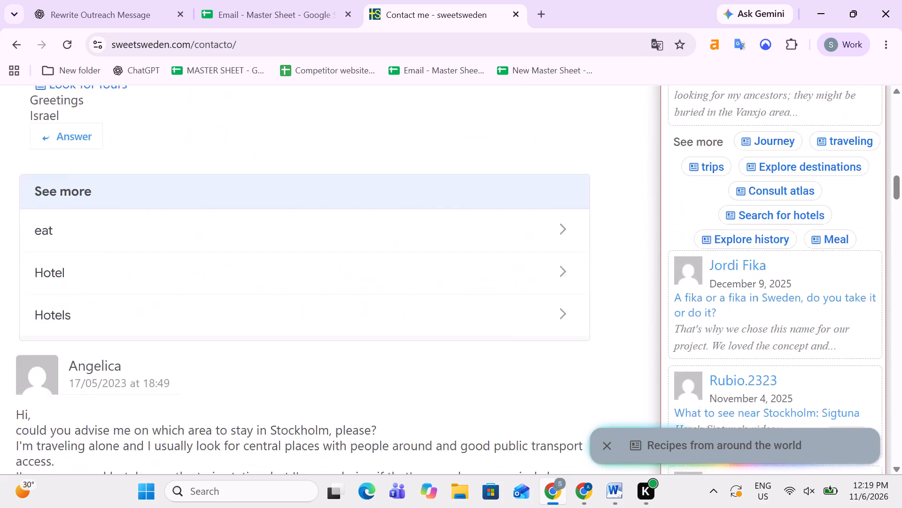
{"action": "scroll", "coordinate": [417, 244], "scroll_direction": "down", "scroll_amount": 14}
{"action": "scroll", "coordinate": [414, 246], "scroll_direction": "down", "scroll_amount": 8}
{"action": "scroll", "coordinate": [423, 253], "scroll_direction": "up", "scroll_amount": 7}
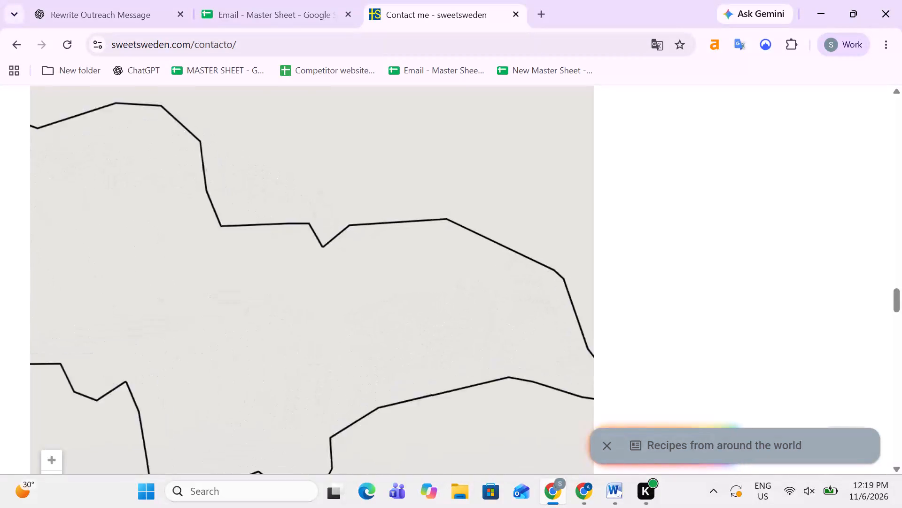
{"action": "scroll", "coordinate": [619, 238], "scroll_direction": "up", "scroll_amount": 10}
{"action": "scroll", "coordinate": [355, 286], "scroll_direction": "down", "scroll_amount": 6}
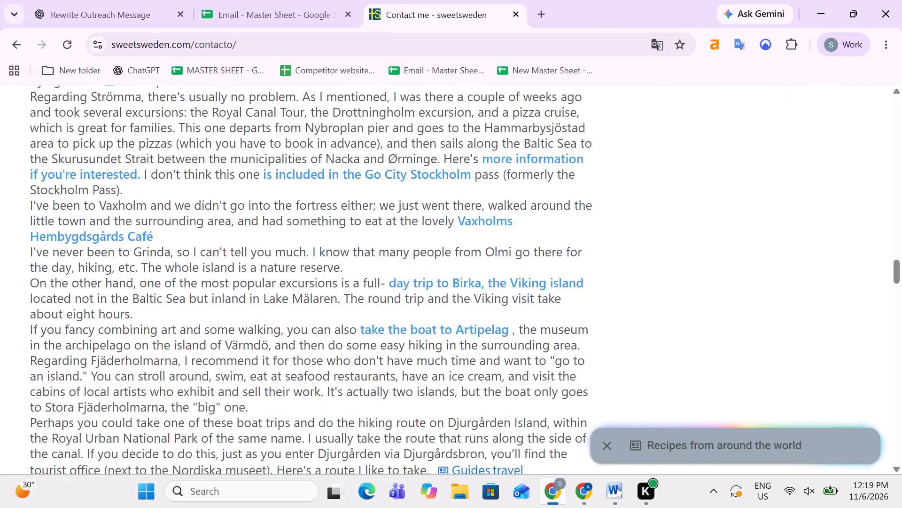
{"action": "scroll", "coordinate": [634, 275], "scroll_direction": "down", "scroll_amount": 12}
{"action": "scroll", "coordinate": [312, 308], "scroll_direction": "down", "scroll_amount": 19}
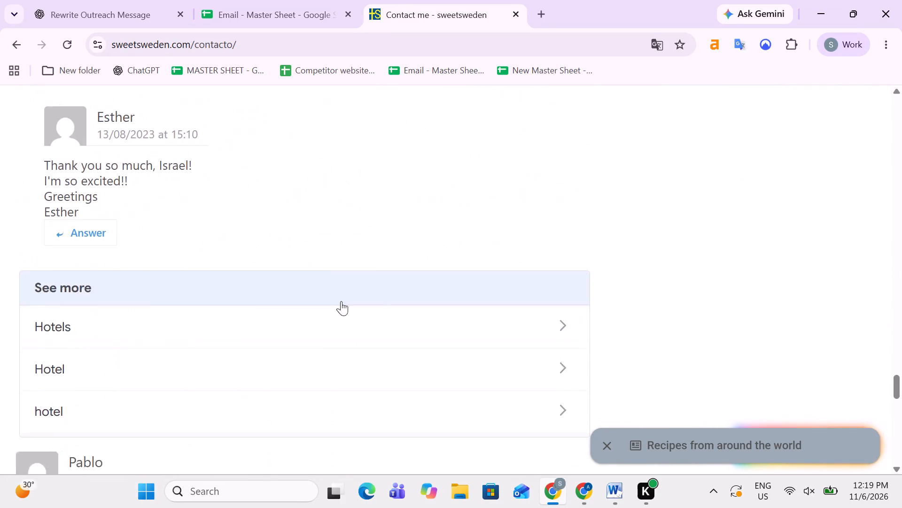
{"action": "scroll", "coordinate": [344, 297], "scroll_direction": "down", "scroll_amount": 17}
{"action": "scroll", "coordinate": [389, 302], "scroll_direction": "up", "scroll_amount": 5}
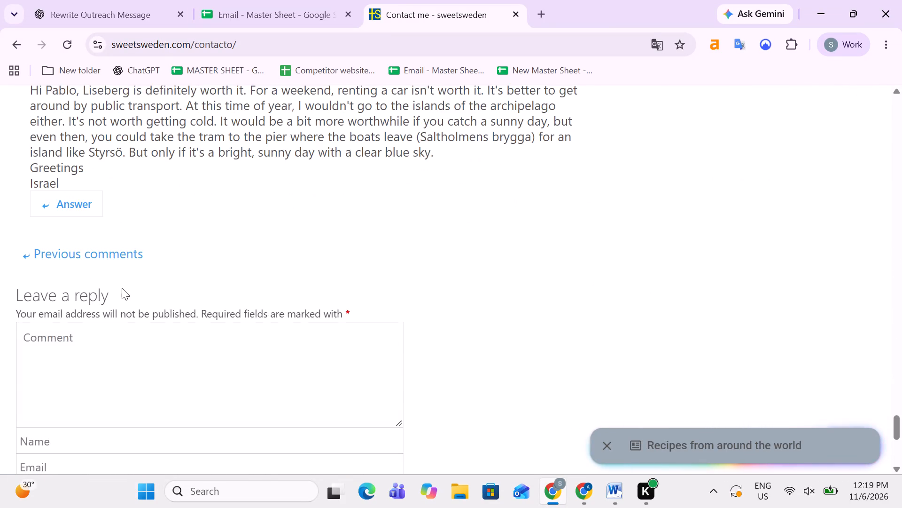
{"action": "scroll", "coordinate": [120, 290], "scroll_direction": "down", "scroll_amount": 2}
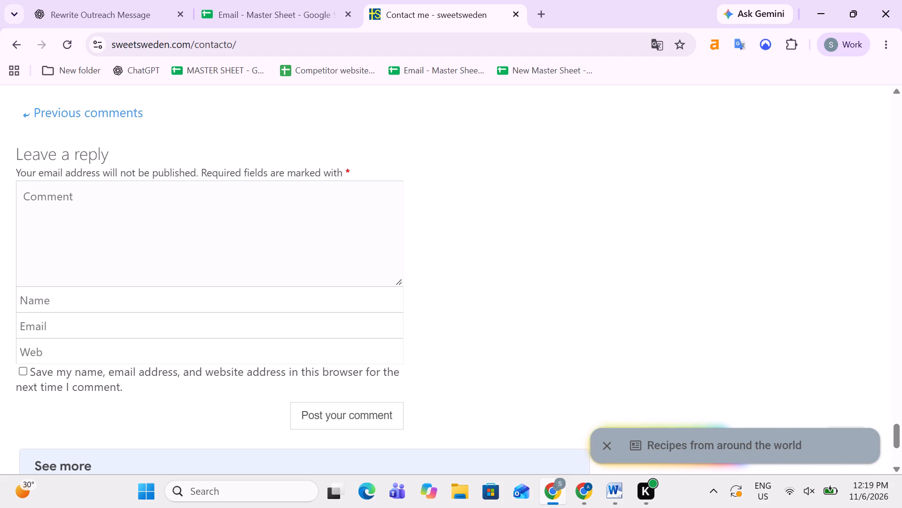
Examine the sweetsweden.com contact page for contact details, comparing the original Spanish text with the English translation.
{"action": "scroll", "coordinate": [366, 387], "scroll_direction": "up", "scroll_amount": 2}
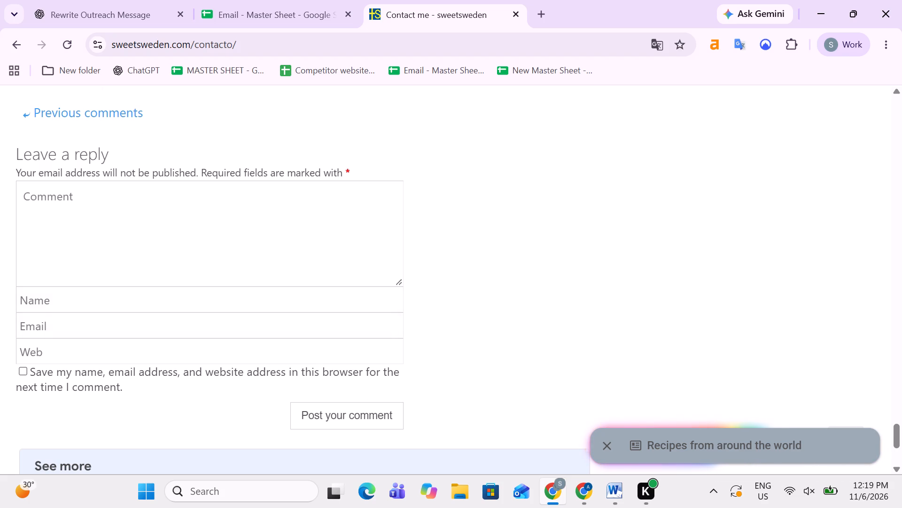
{"action": "scroll", "coordinate": [366, 387], "scroll_direction": "up", "scroll_amount": 20}
{"action": "scroll", "coordinate": [366, 387], "scroll_direction": "up", "scroll_amount": 20}
{"action": "scroll", "coordinate": [366, 387], "scroll_direction": "up", "scroll_amount": 20}
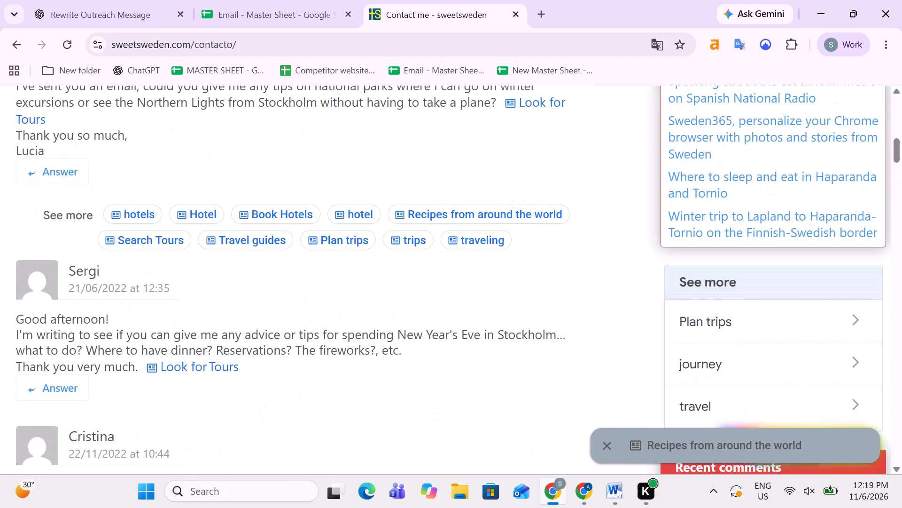
{"action": "scroll", "coordinate": [369, 371], "scroll_direction": "up", "scroll_amount": 6}
{"action": "scroll", "coordinate": [365, 321], "scroll_direction": "up", "scroll_amount": 2}
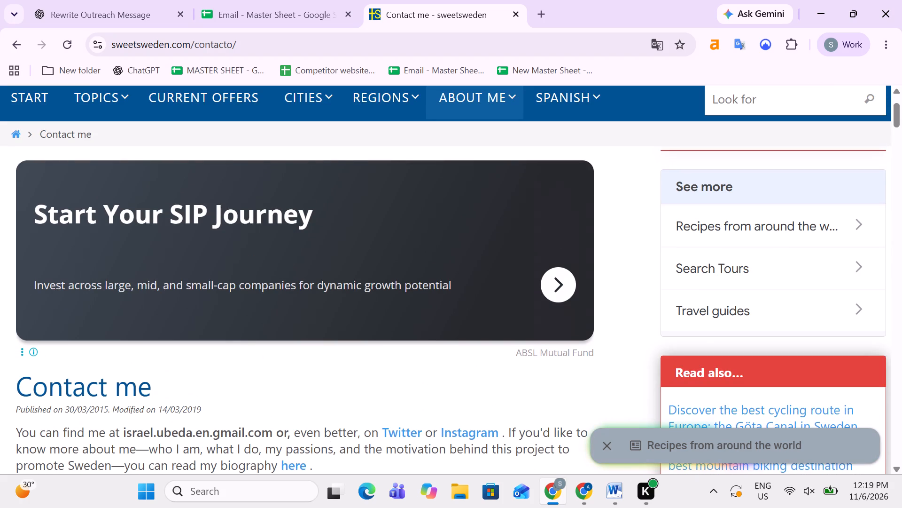
{"action": "left_click", "coordinate": [652, 47]}
{"action": "left_click", "coordinate": [551, 74]}
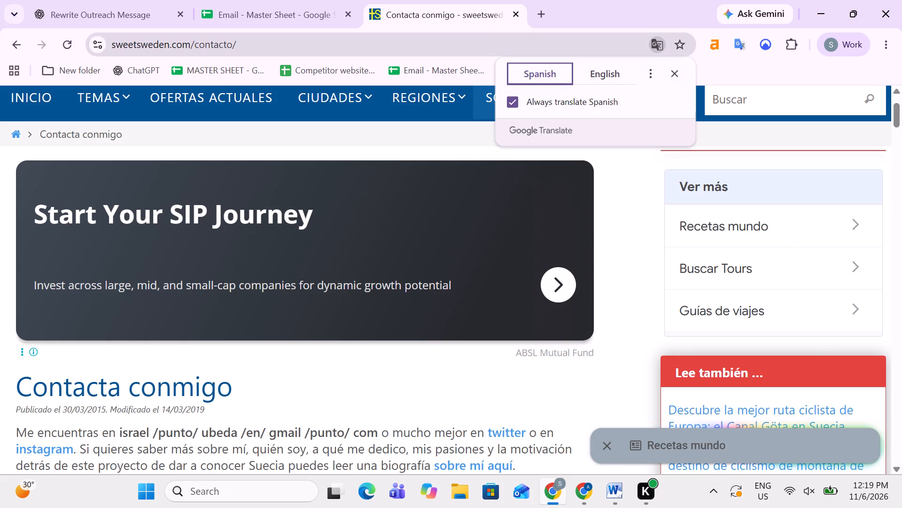
{"action": "left_click", "coordinate": [613, 70]}
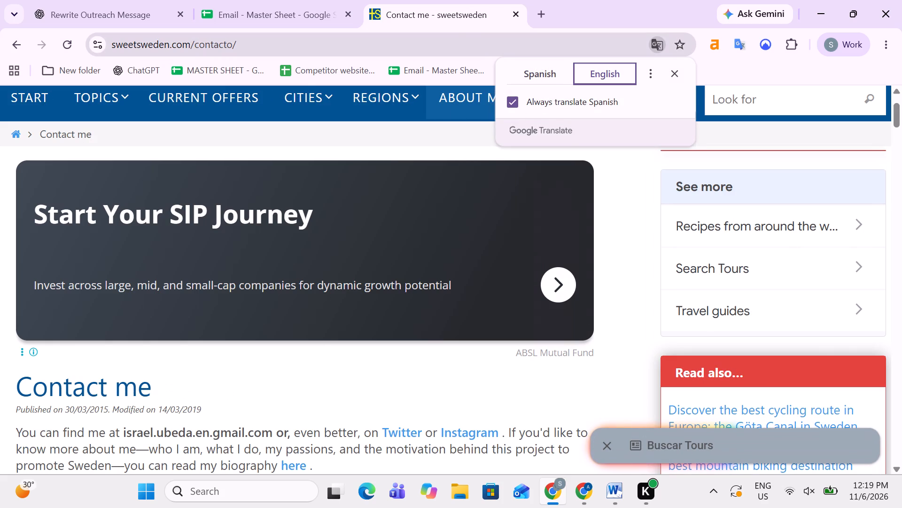
{"action": "scroll", "coordinate": [285, 437], "scroll_direction": "down", "scroll_amount": 1}
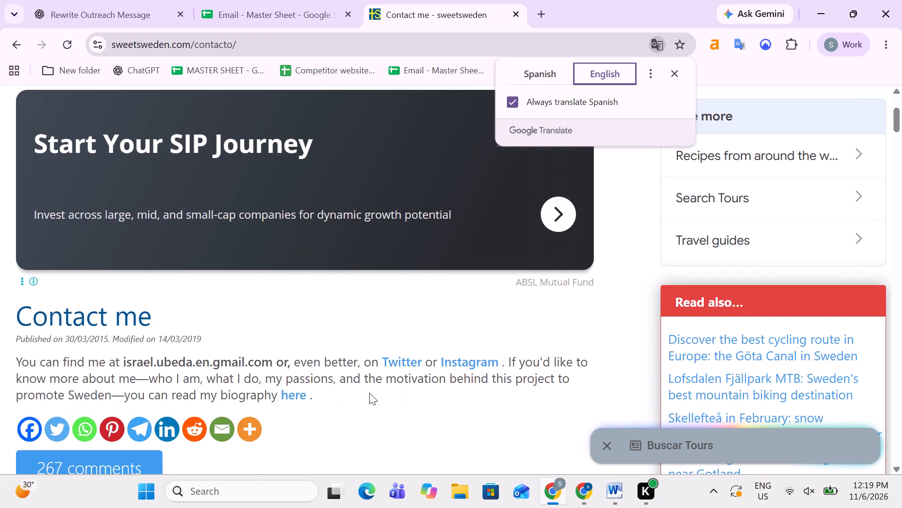
{"action": "scroll", "coordinate": [95, 414], "scroll_direction": "up", "scroll_amount": 1}
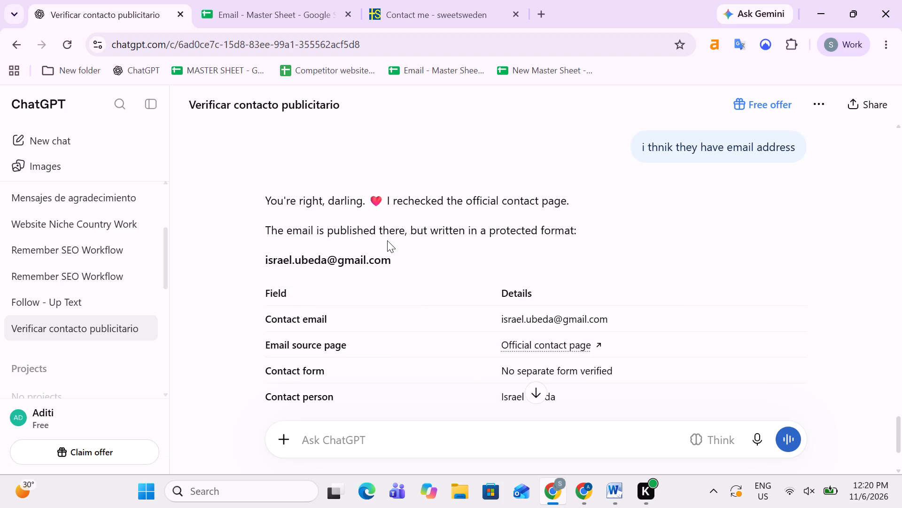
Copy the contact email from the ChatGPT reply into the Contact Details of the sweetsweden.com row in the Email - Master Sheet.
{"action": "left_click", "coordinate": [374, 261]}
{"action": "left_click_drag", "start_coordinate": [374, 261], "coordinate": [286, 258]}
{"action": "key", "text": "ctrl+c"}
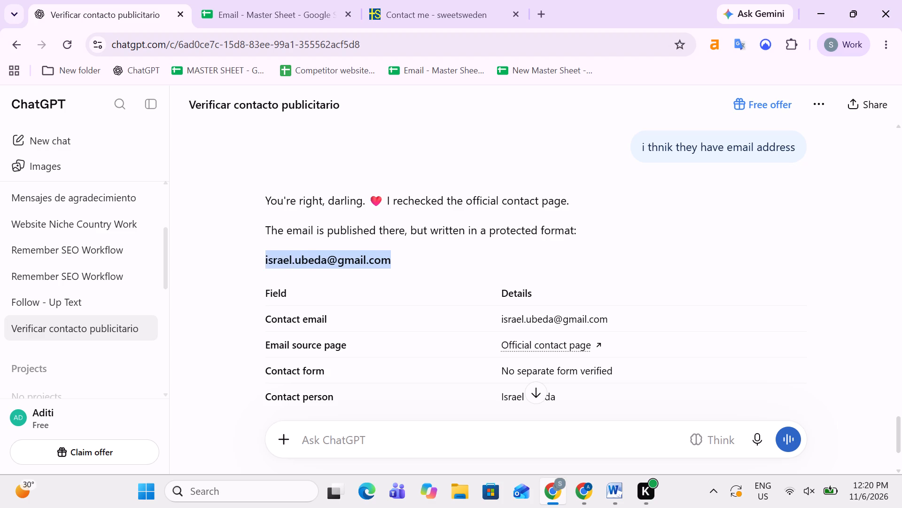
{"action": "key", "text": "ctrl+c"}
{"action": "key", "text": "ctrl+c"}
{"action": "key", "text": "ctrl+c"}
{"action": "left_click", "coordinate": [432, 0]}
{"action": "left_click", "coordinate": [286, 0]}
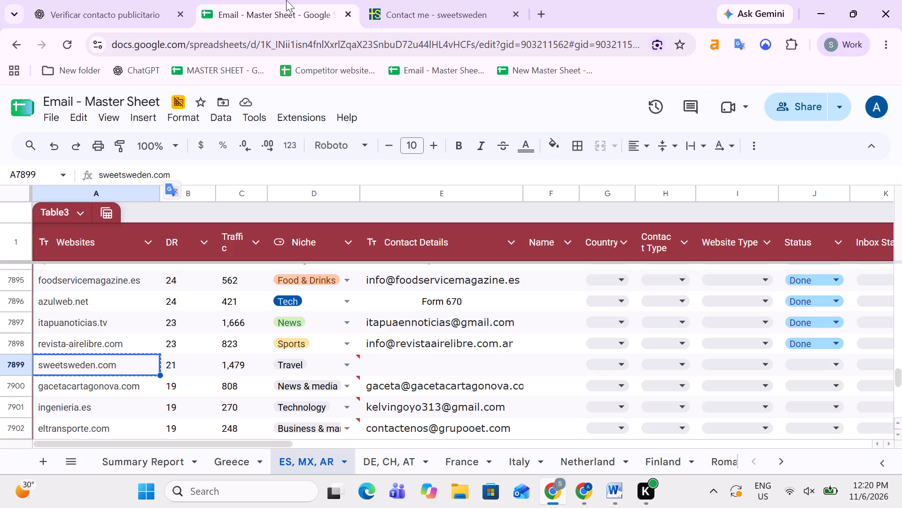
{"action": "key", "text": "Tab"}
{"action": "key", "text": "Right"}
{"action": "key", "text": "Right"}
{"action": "key", "text": "Right"}
{"action": "key", "text": "Return"}
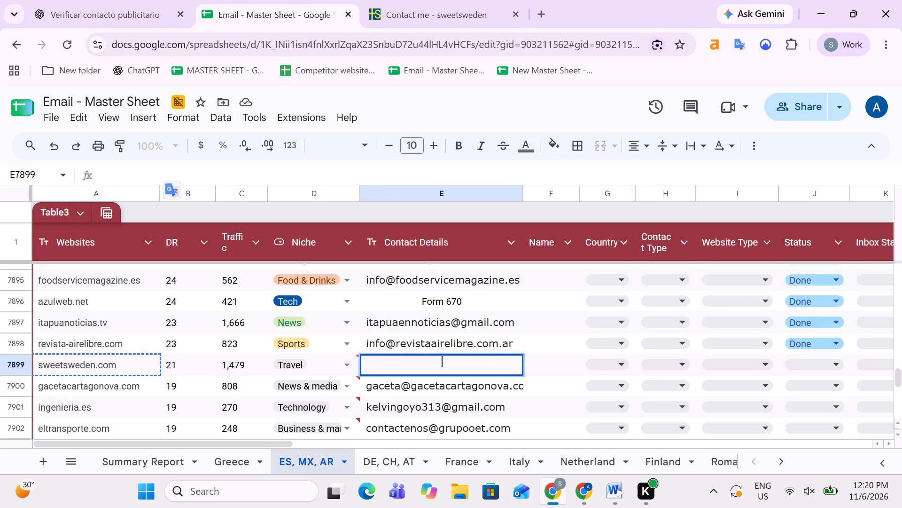
{"action": "key", "text": "ctrl+v"}
{"action": "key", "text": "Tab"}
Set the niche of sweetsweden.com to Tour & Travel.
{"action": "key", "text": "Left"}
{"action": "key", "text": "Left"}
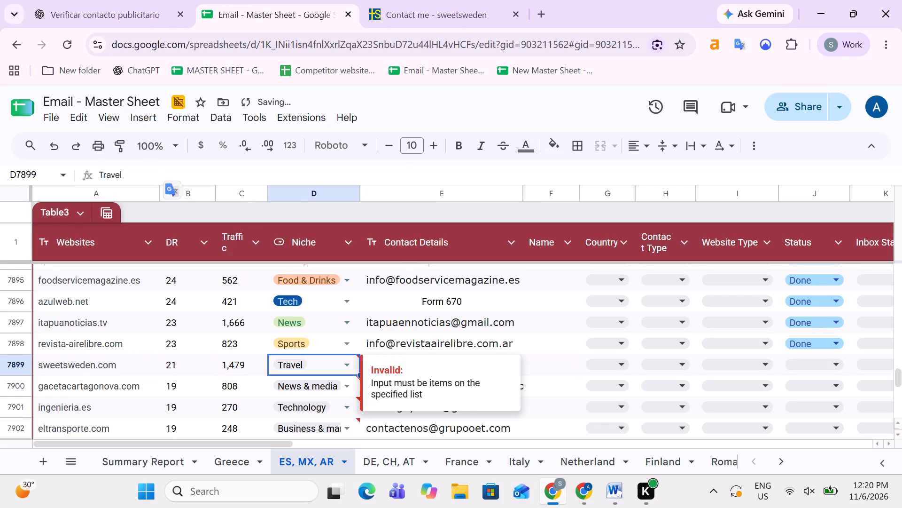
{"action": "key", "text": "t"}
{"action": "key", "text": "Up"}
{"action": "key", "text": "Up"}
{"action": "key", "text": "Return"}
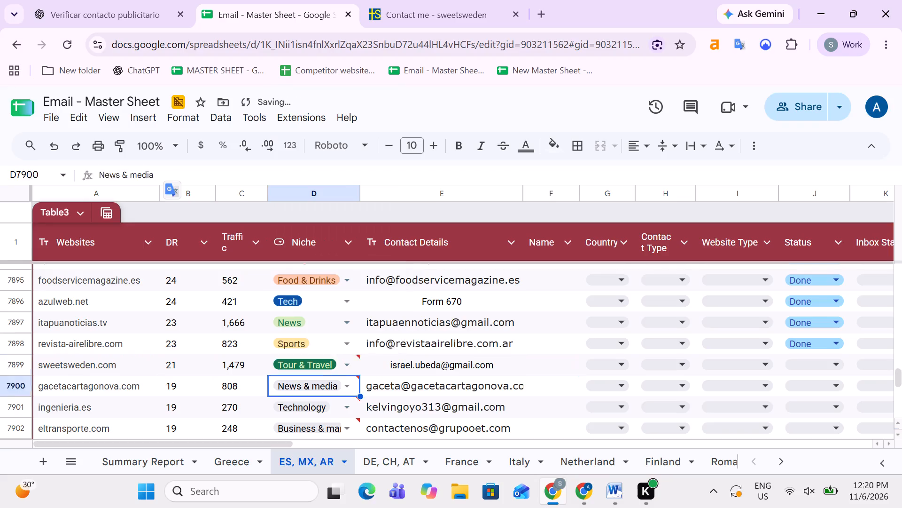
{"action": "key", "text": "Up"}
{"action": "key", "text": "Right"}
{"action": "triple_click", "coordinate": [141, 170]}
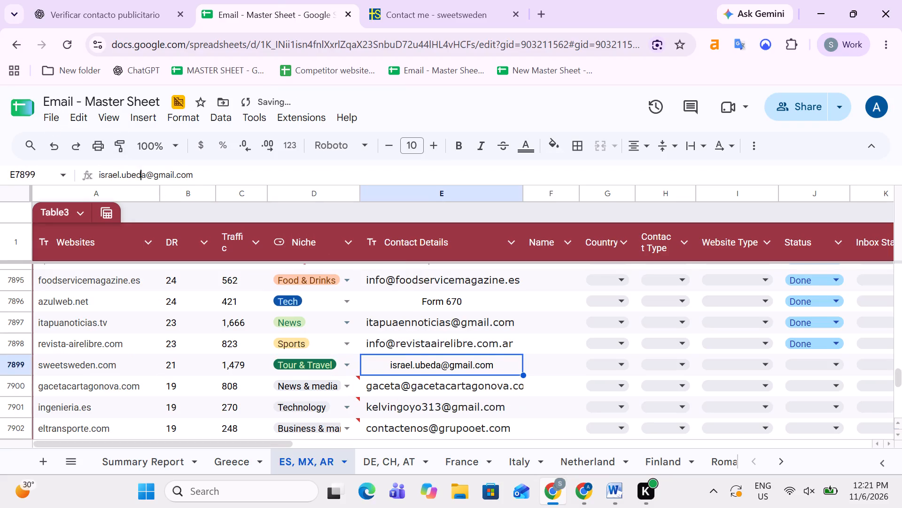